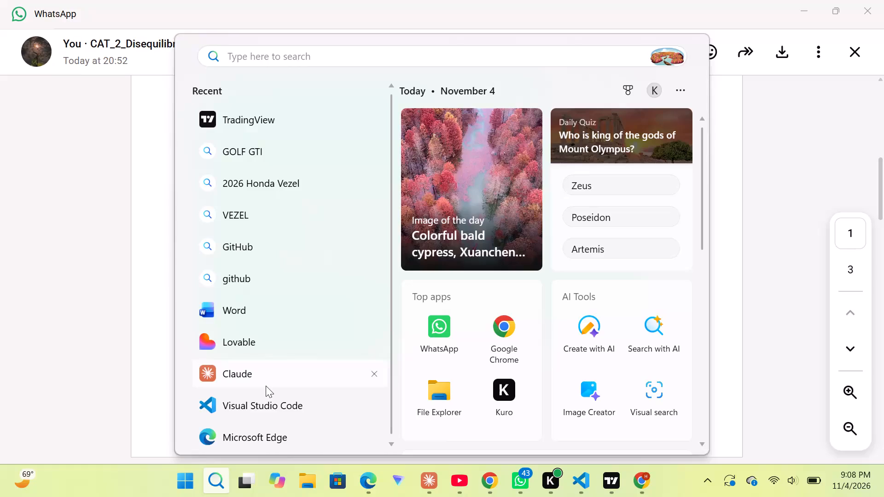
# Switch to Word and open the most recently modified document from the recent files.
pyautogui.write('wo')
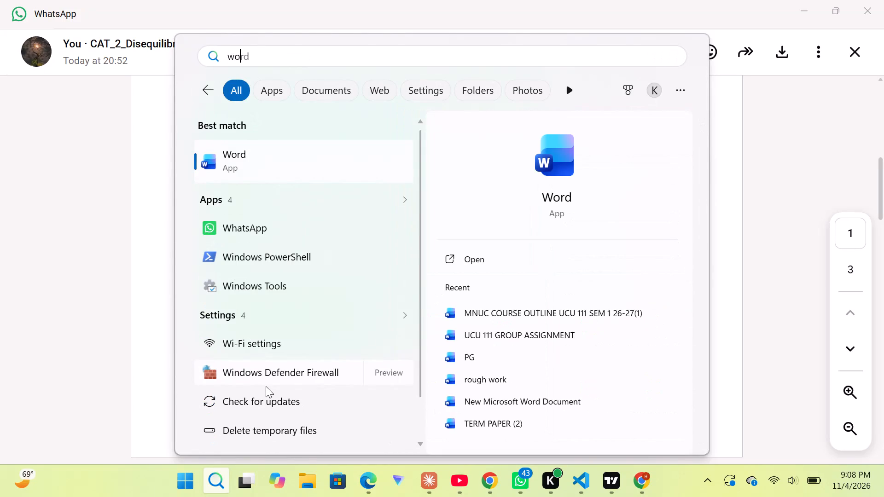
pyautogui.click(464, 270)
pyautogui.click(467, 261)
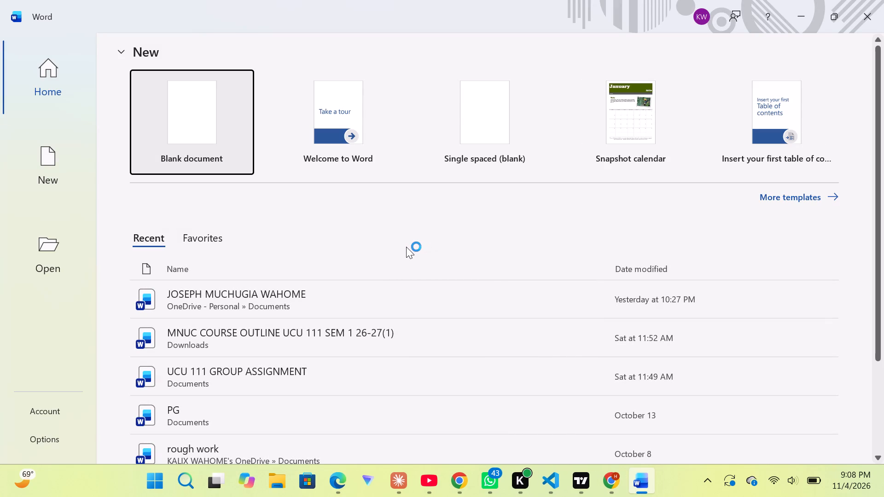
pyautogui.click(325, 289)
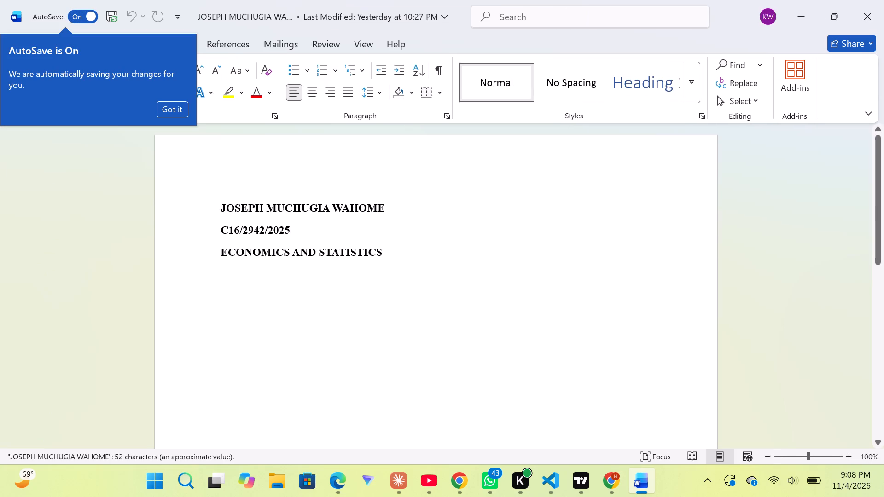
# Paste the copied disequilibrium text on a new line below the "ECONOMICS AND STATISTICS" heading.
pyautogui.click(216, 289)
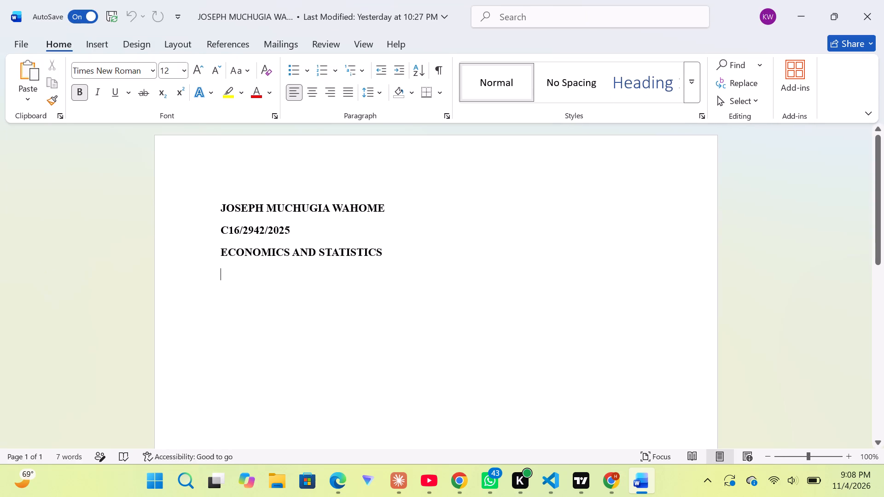
pyautogui.press('Return')
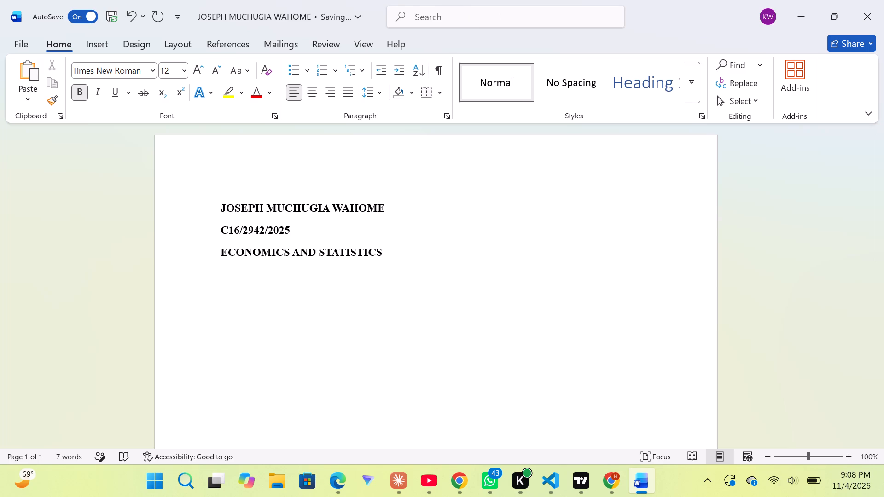
pyautogui.hotkey('ctrl', 'c')
pyautogui.hotkey('ctrl', 'v')
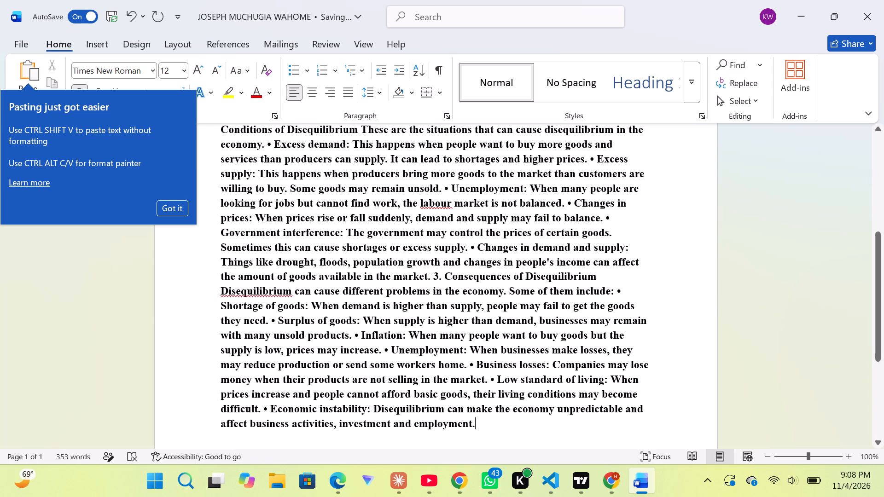
# Add the number 1 before the period that starts the "Meaning of Disequilibrium" text.
pyautogui.scroll(12, 201, 272)
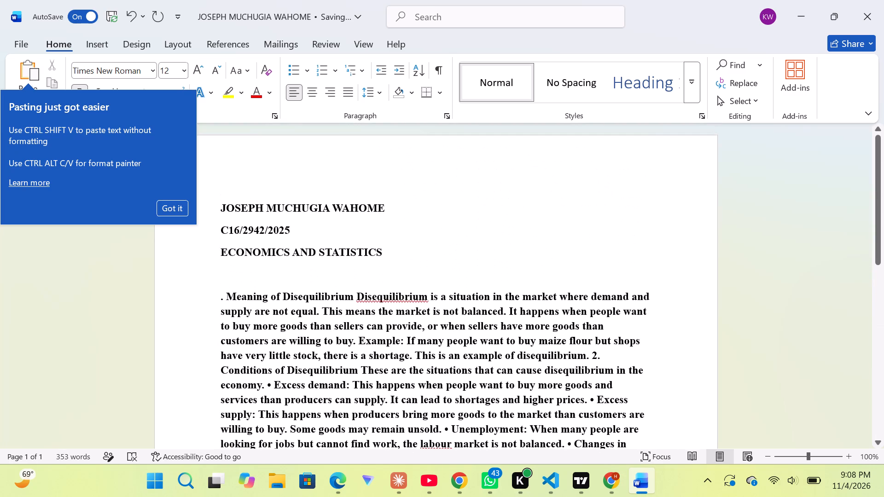
pyautogui.click(223, 295)
pyautogui.click(217, 295)
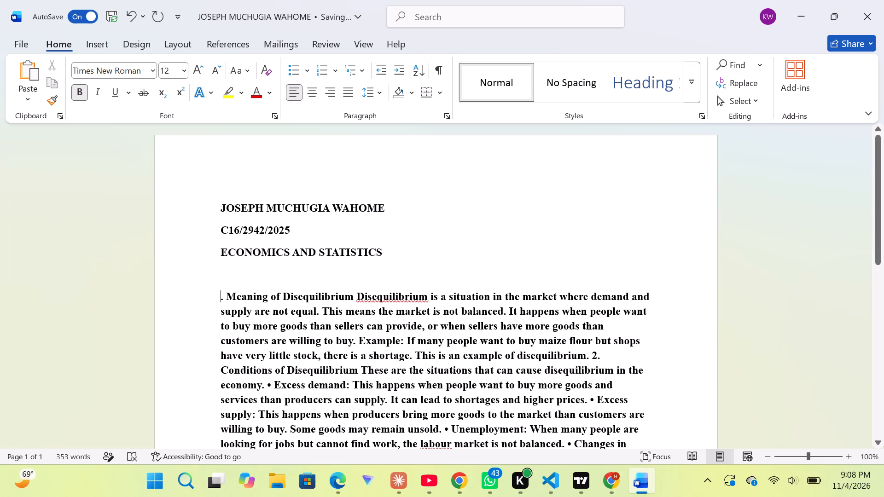
pyautogui.click(219, 296)
pyautogui.press('1')
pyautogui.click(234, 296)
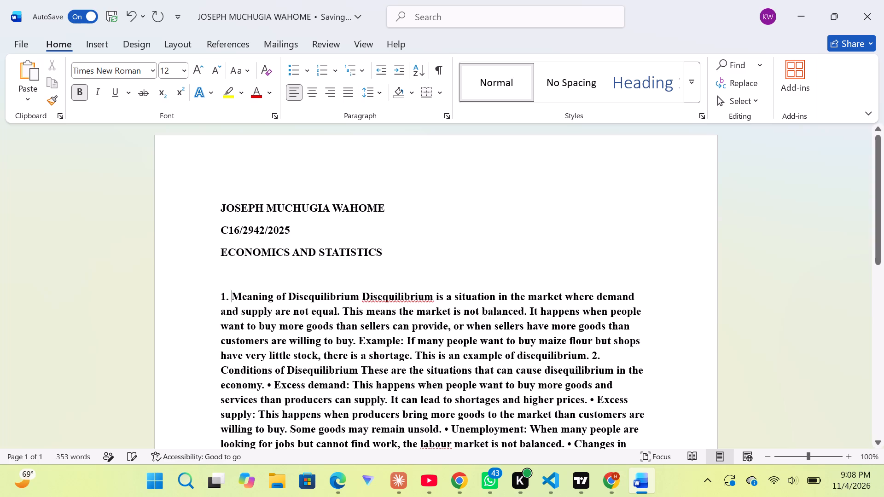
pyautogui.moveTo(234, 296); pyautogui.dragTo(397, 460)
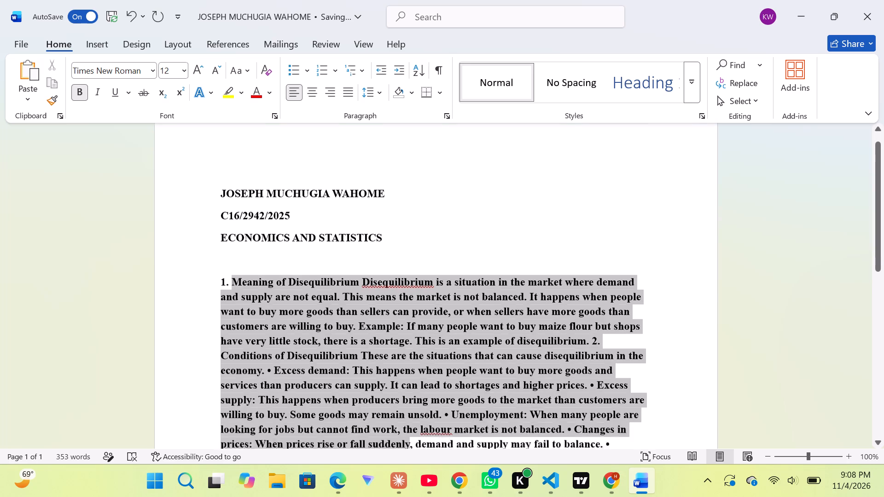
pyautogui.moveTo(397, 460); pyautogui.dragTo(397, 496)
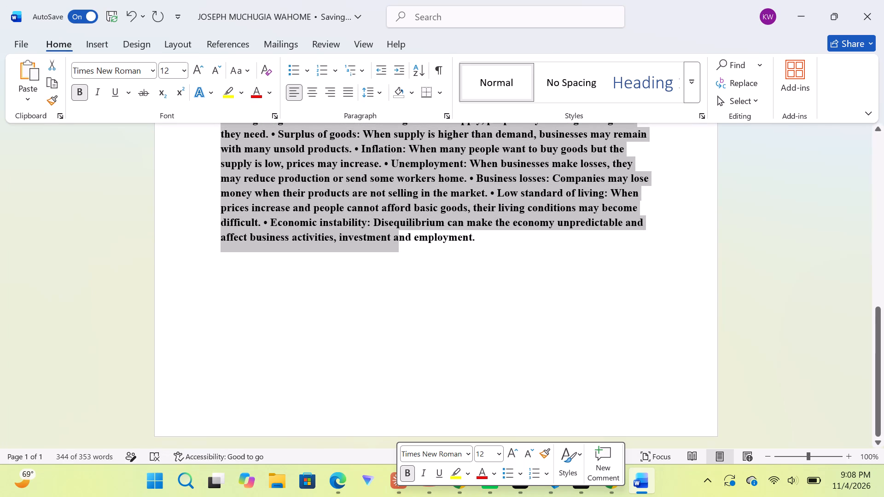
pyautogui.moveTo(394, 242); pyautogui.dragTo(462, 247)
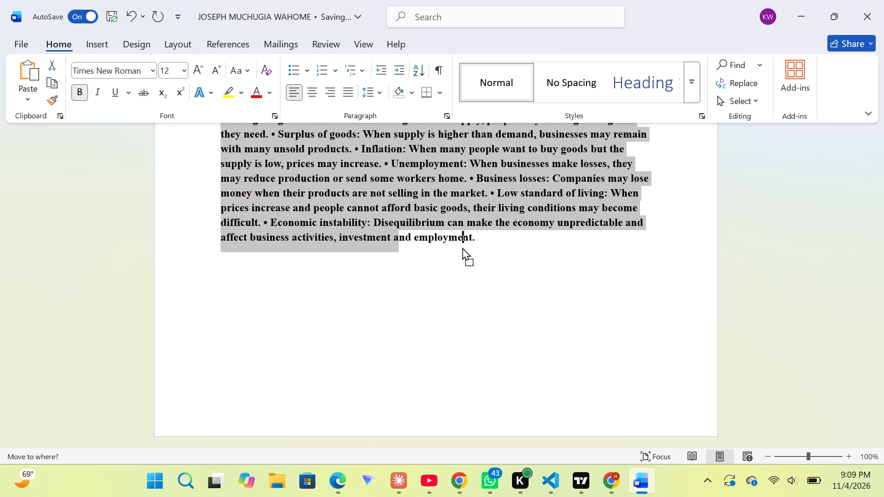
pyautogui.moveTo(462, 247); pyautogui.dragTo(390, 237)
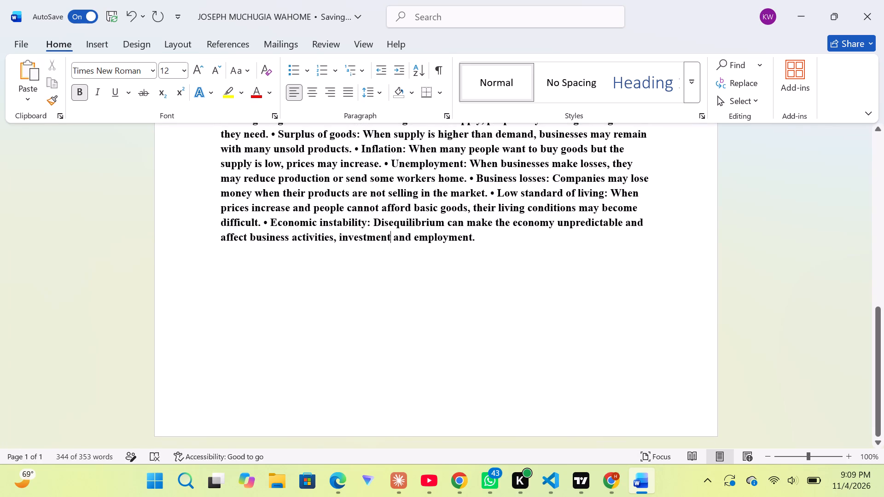
# Remove bold from the pasted text, from after the number 1 through its last sentence.
pyautogui.scroll(3, 364, 212)
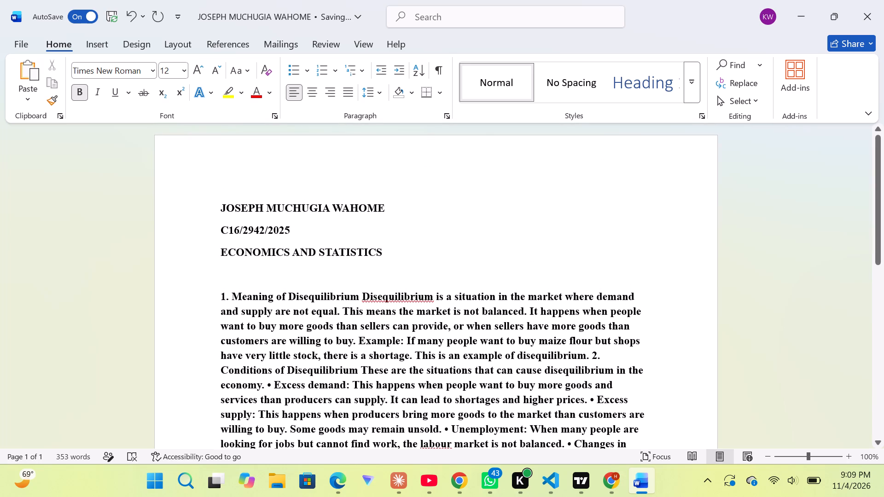
pyautogui.moveTo(230, 295); pyautogui.dragTo(326, 432, button='right')
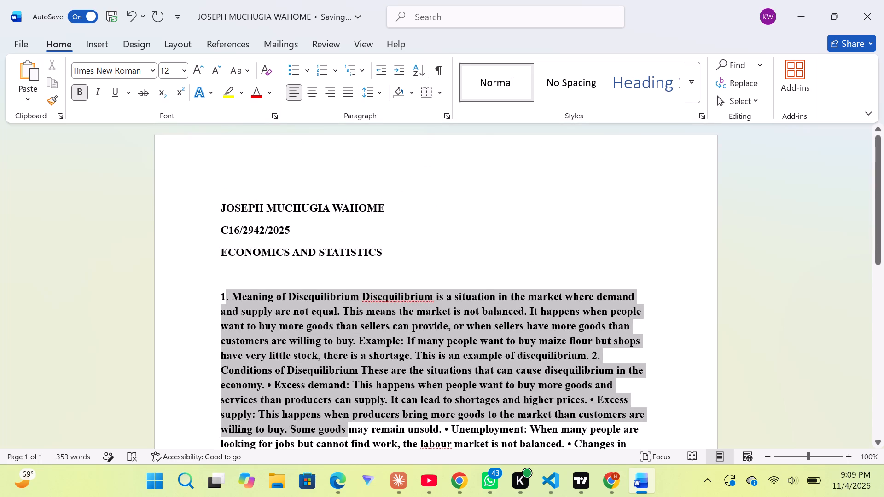
pyautogui.moveTo(326, 432); pyautogui.dragTo(494, 441, button='right')
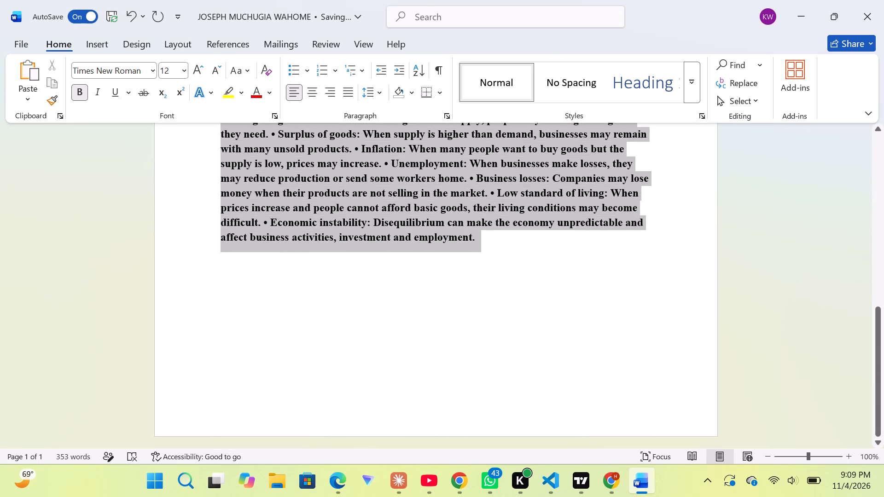
pyautogui.moveTo(494, 441); pyautogui.dragTo(514, 429, button='right')
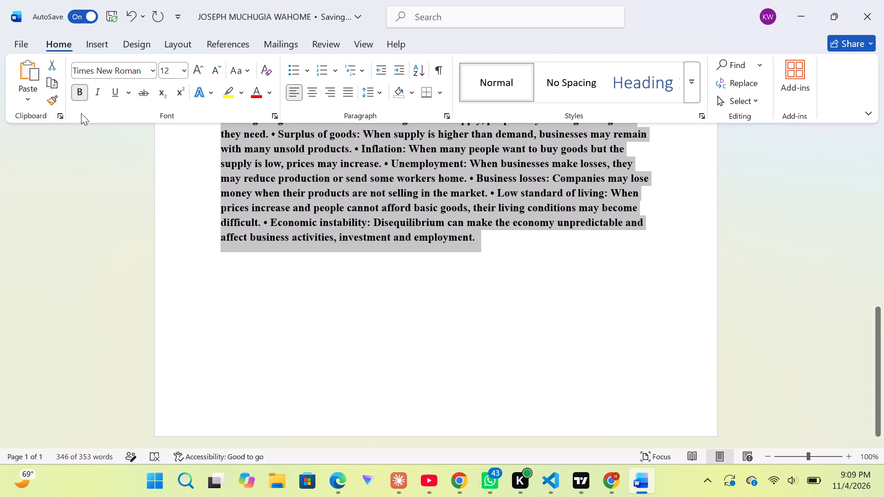
pyautogui.click(78, 95)
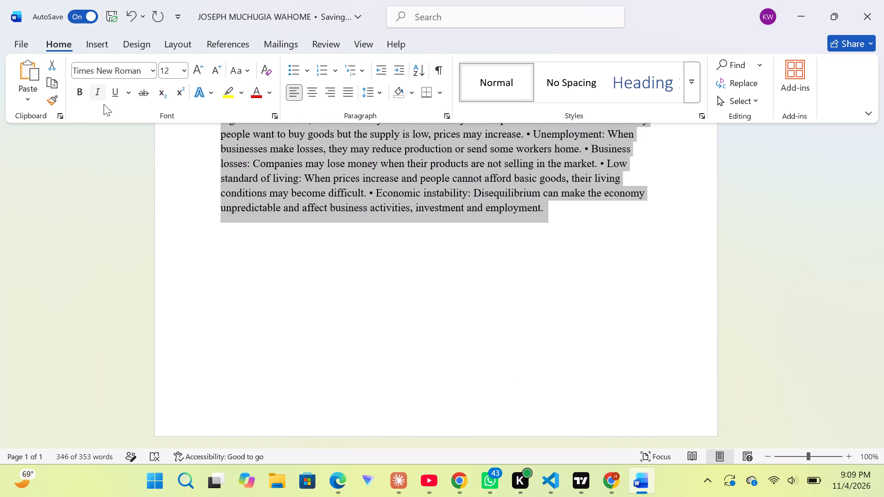
pyautogui.click(179, 193)
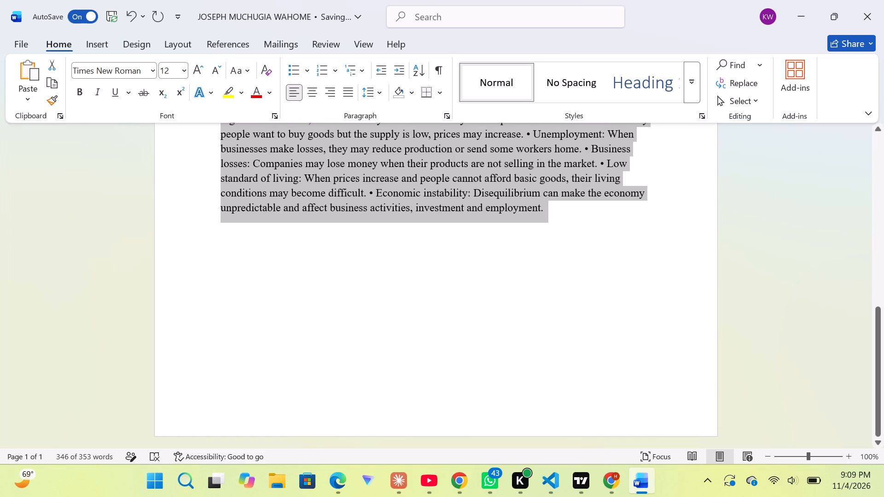
pyautogui.click(233, 244)
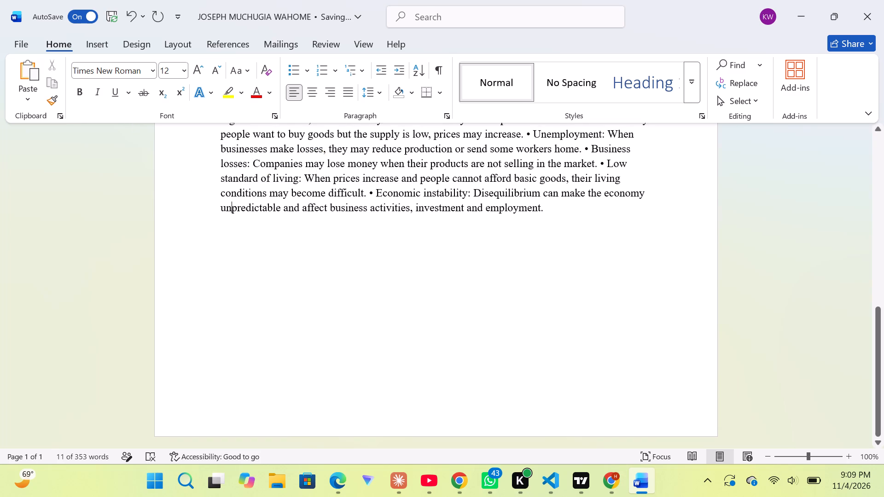
# Split the pasted text into separate paragraphs starting at "2. Conditions of Disequilibrium" and "3. Consequences of Disequilibrium".
pyautogui.scroll(2, 256, 236)
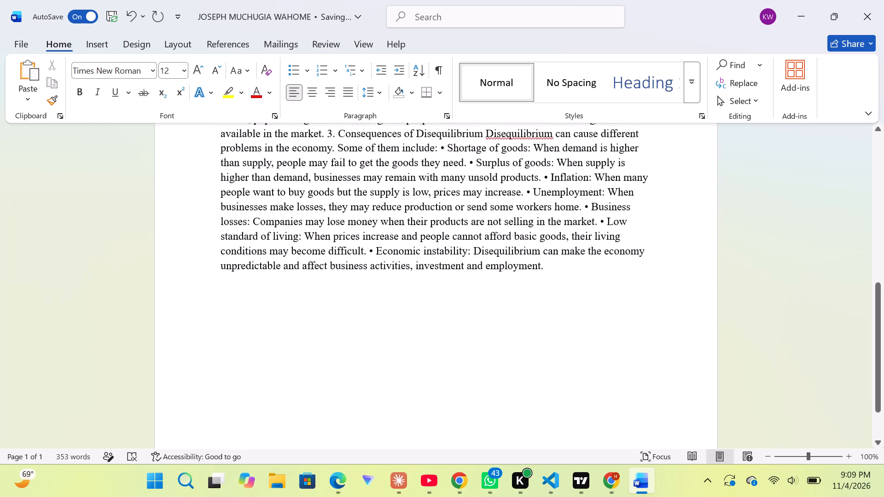
pyautogui.scroll(2, 256, 236)
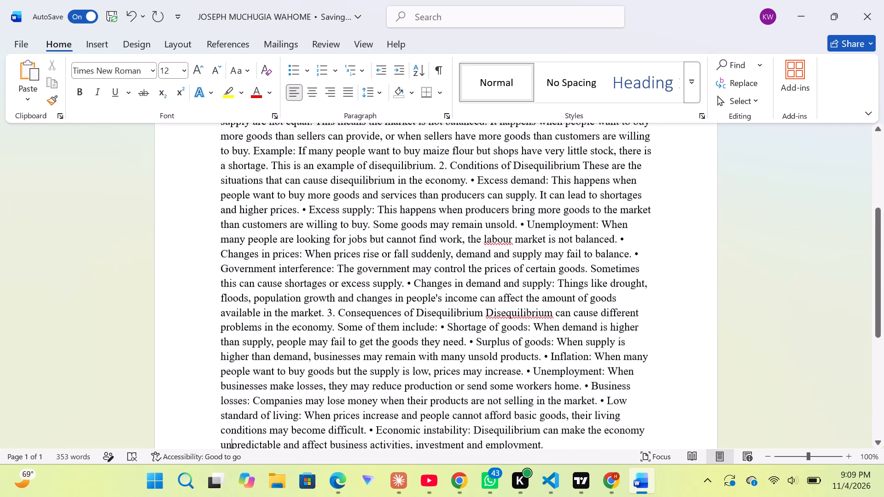
pyautogui.scroll(1, 256, 236)
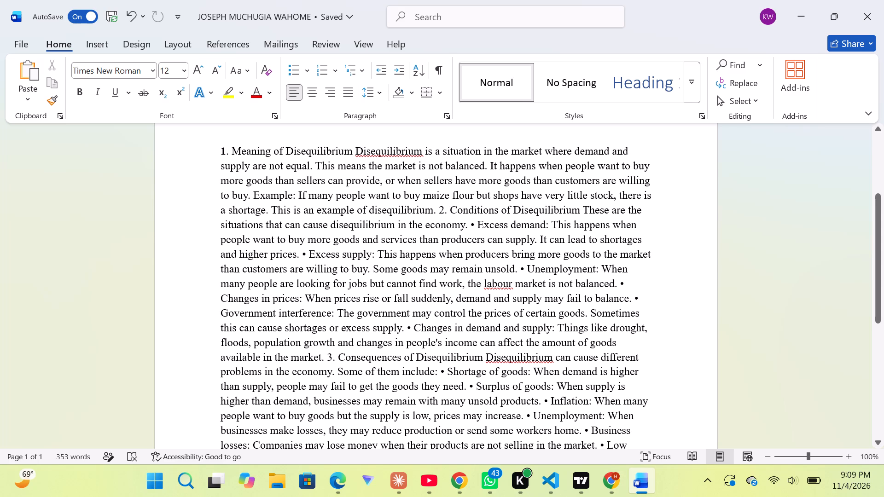
pyautogui.click(437, 213)
pyautogui.press('Return')
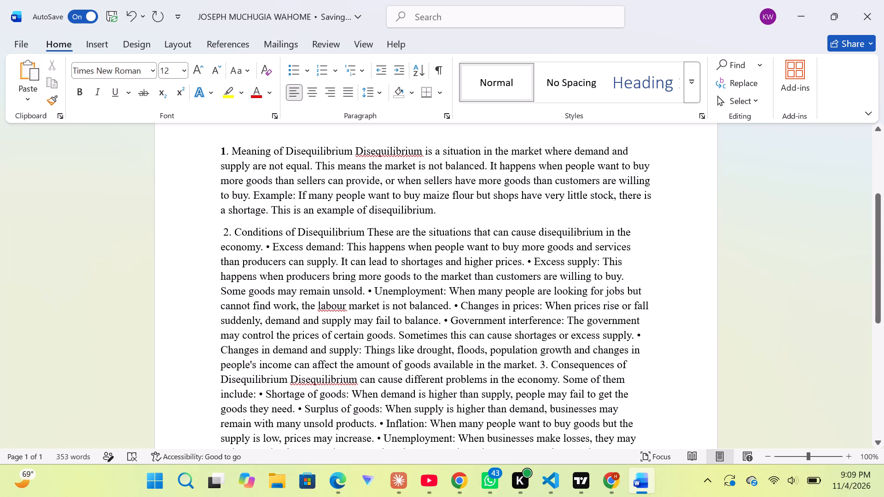
pyautogui.click(536, 362)
pyautogui.press('Return')
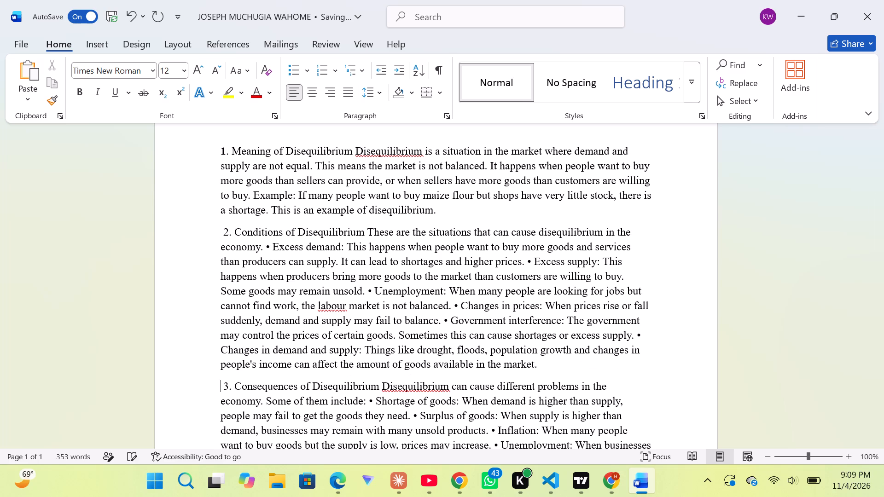
# Review the layout of the pasted sections 2 and 3 through to the end of the document.
pyautogui.scroll(-1, 561, 379)
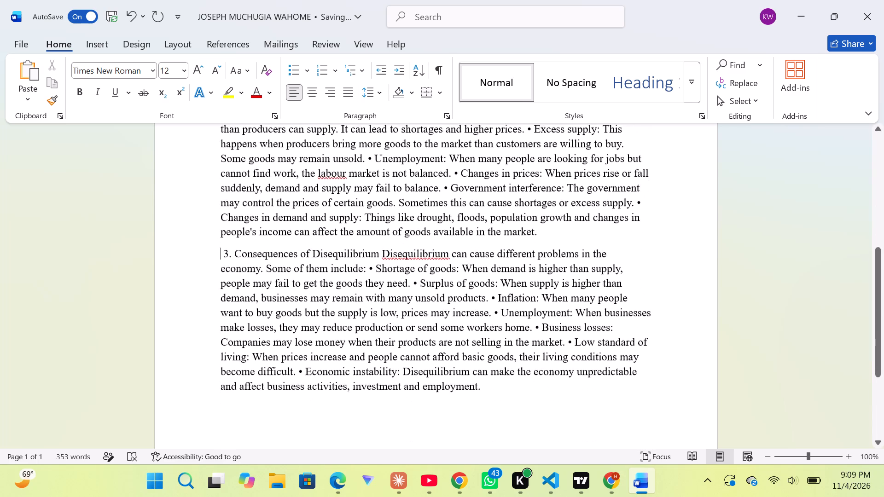
pyautogui.scroll(-1, 561, 379)
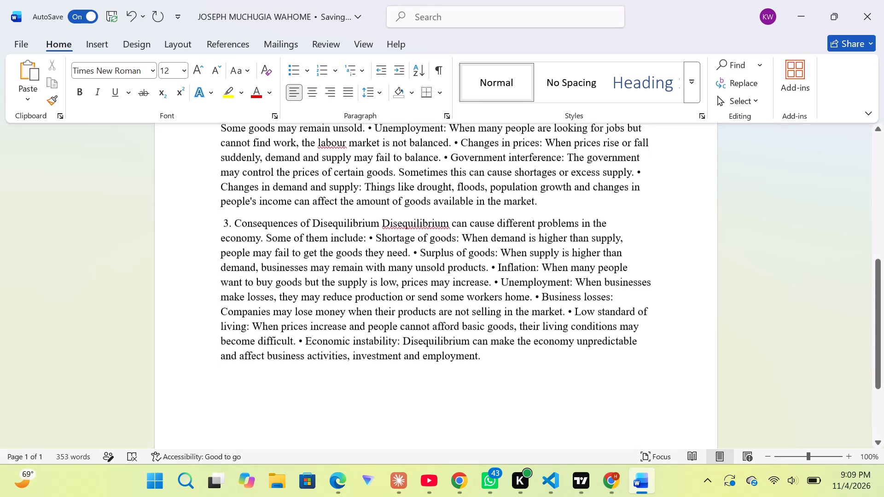
pyautogui.scroll(-1, 561, 379)
pyautogui.scroll(1, 561, 379)
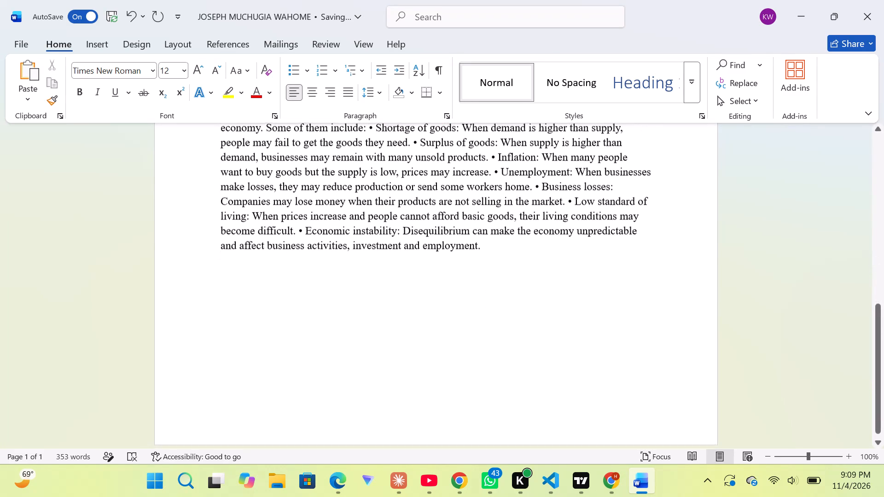
pyautogui.scroll(1, 561, 379)
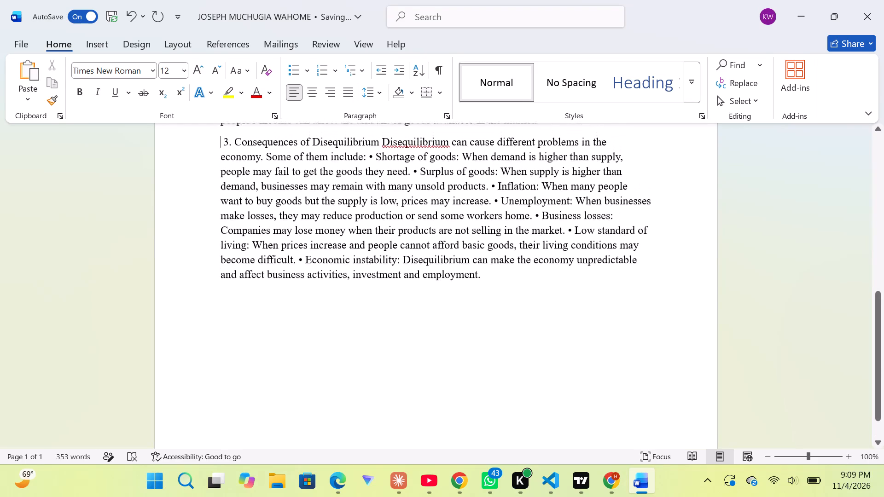
pyautogui.scroll(1, 561, 379)
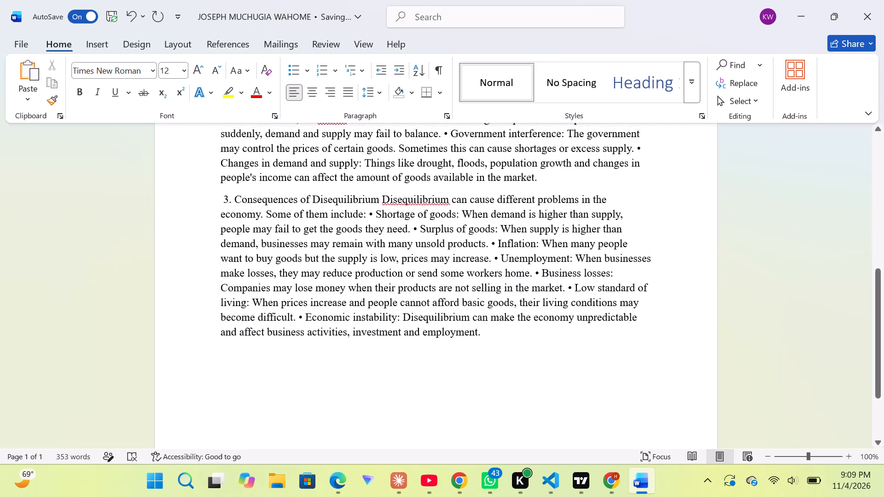
pyautogui.scroll(1, 561, 379)
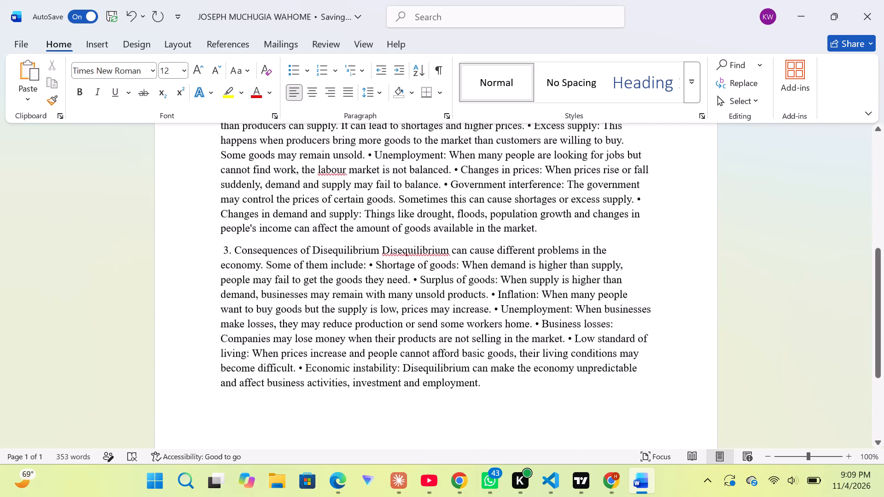
pyautogui.scroll(1, 561, 379)
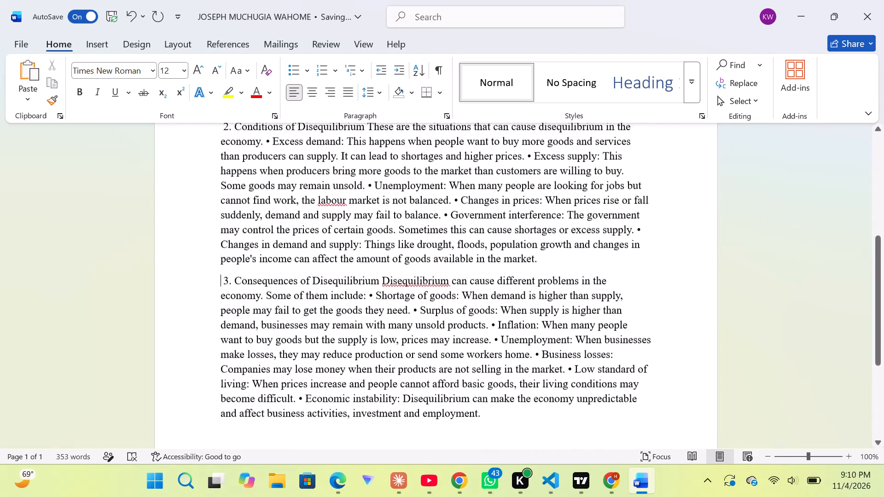
pyautogui.scroll(2, 561, 379)
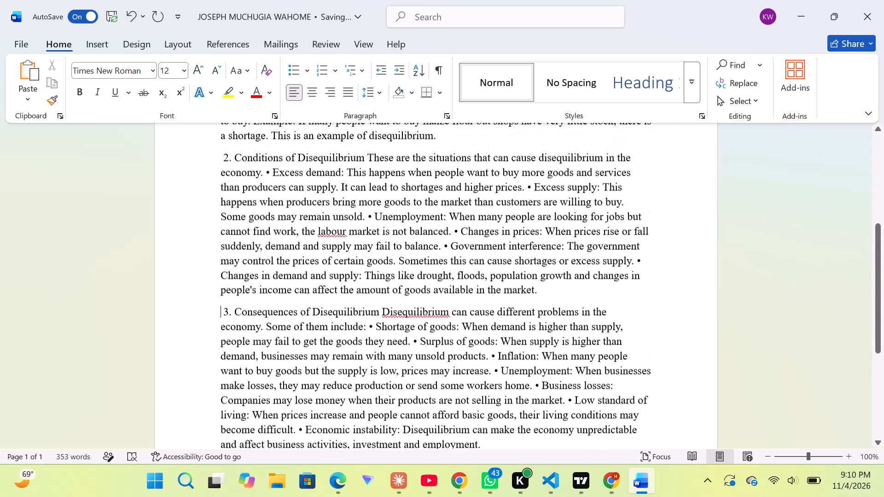
pyautogui.scroll(1, 561, 379)
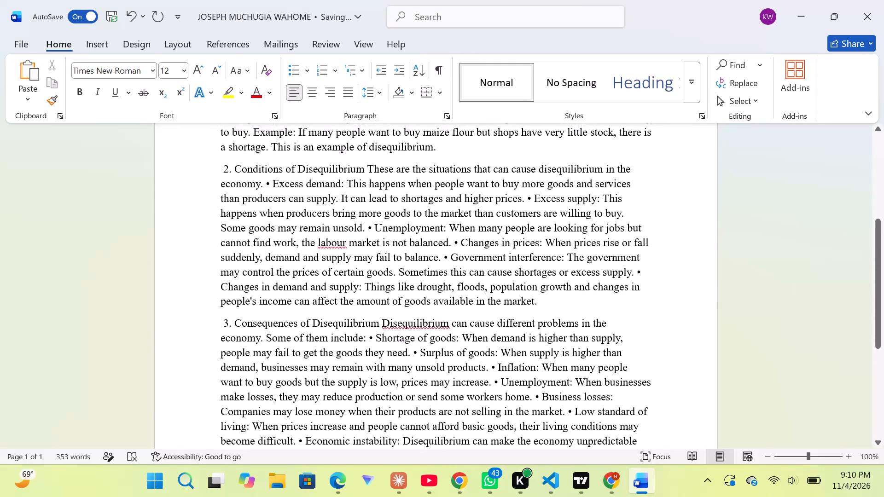
# In section 2, start new paragraphs at the Excess demand, Excess supply, Unemployment, Changes in prices, and Changes in demand and supply bullets.
pyautogui.click(264, 182)
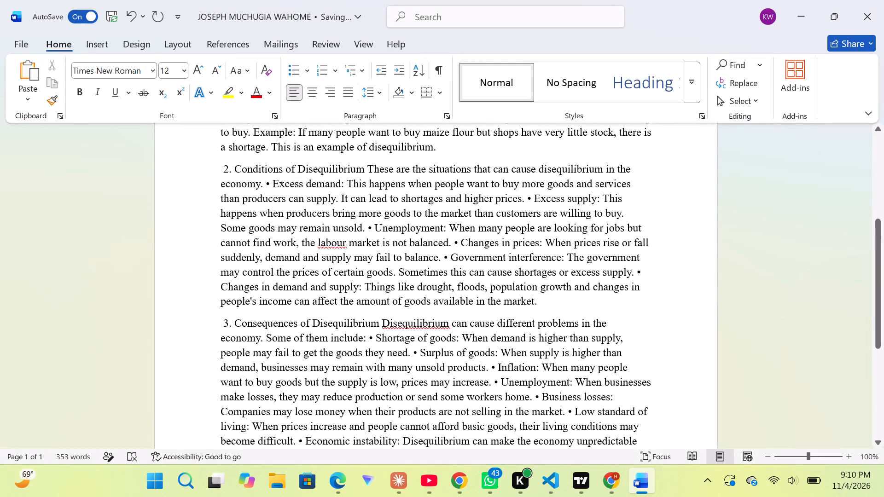
pyautogui.press('Return')
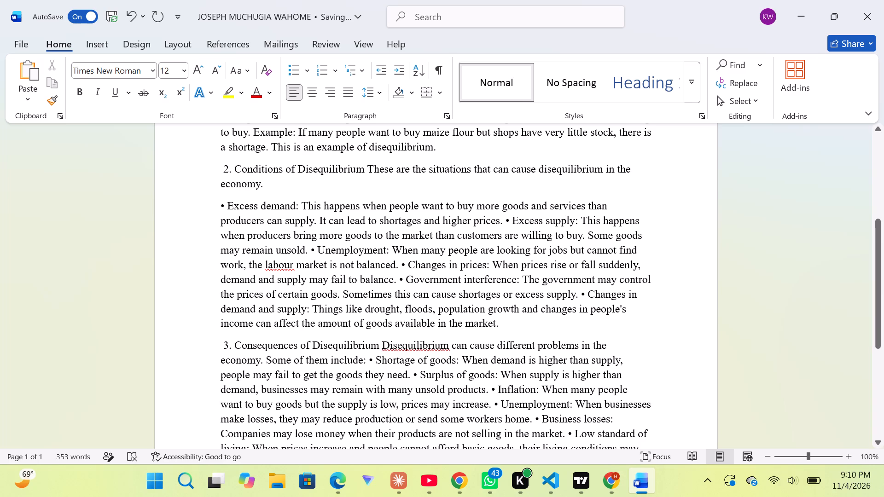
pyautogui.click(503, 220)
pyautogui.press('Return')
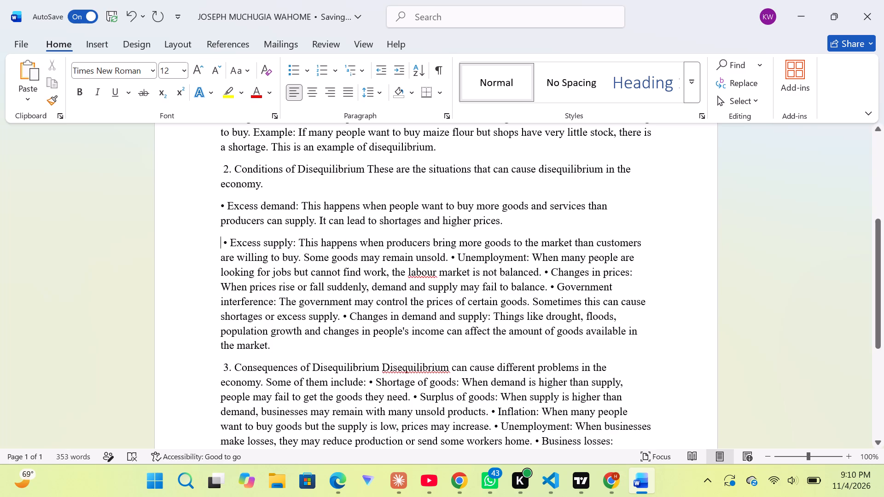
pyautogui.click(450, 257)
pyautogui.press('Return')
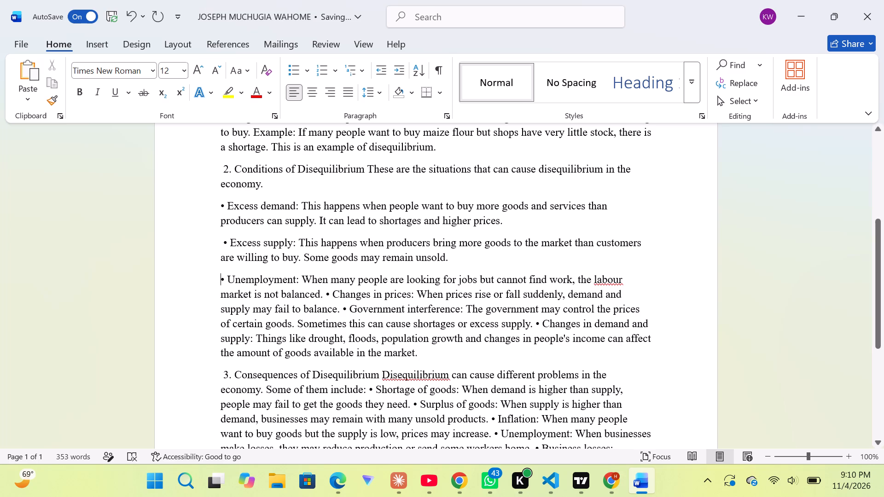
pyautogui.click(324, 294)
pyautogui.press('Return')
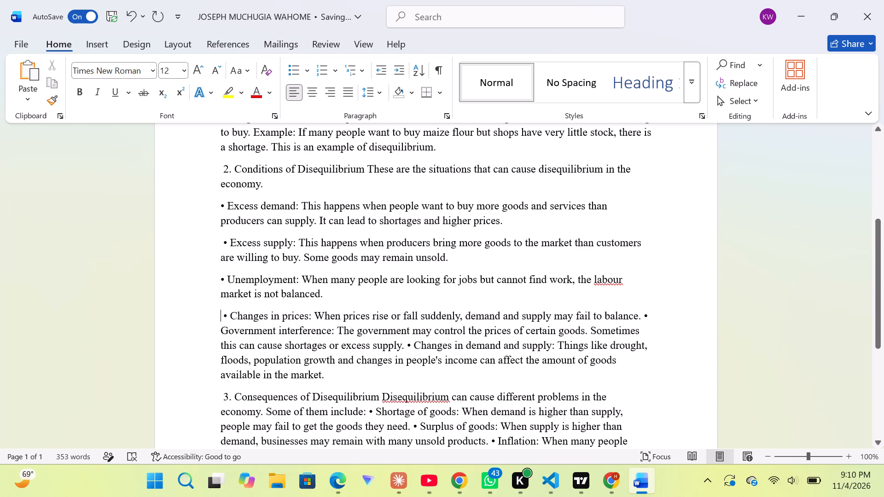
pyautogui.click(405, 342)
pyautogui.press('Return')
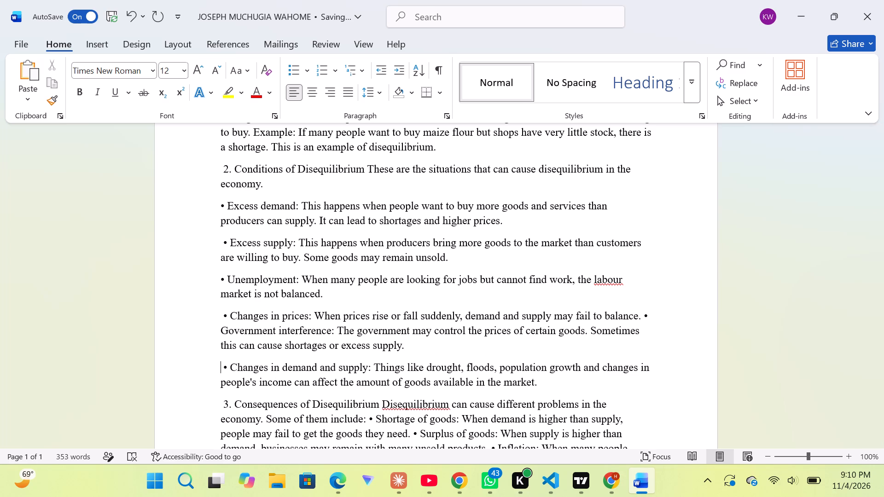
# Change the second "Disequilibrium" in section 1's first line to start with a lowercase d.
pyautogui.scroll(2, 381, 279)
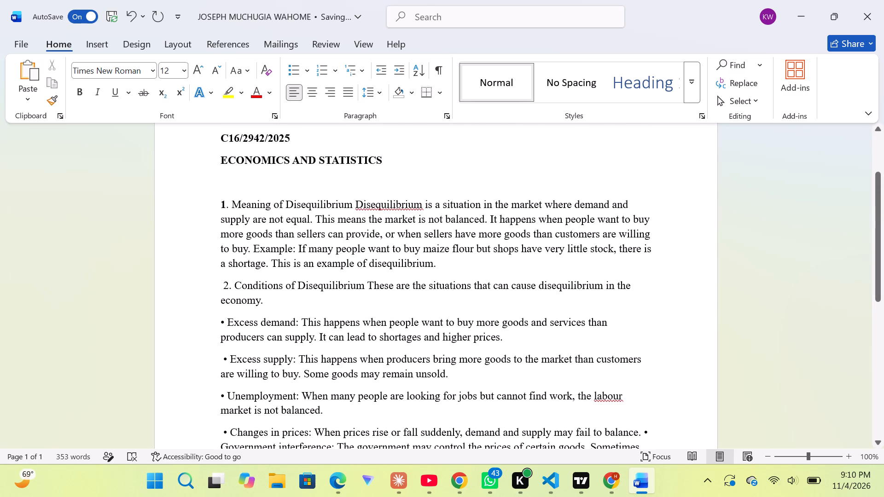
pyautogui.click(355, 202)
pyautogui.press('Delete')
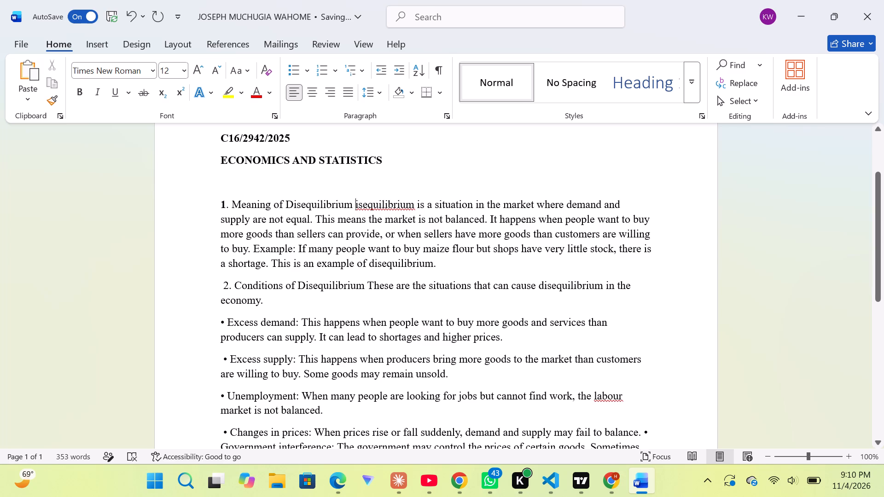
pyautogui.press('d')
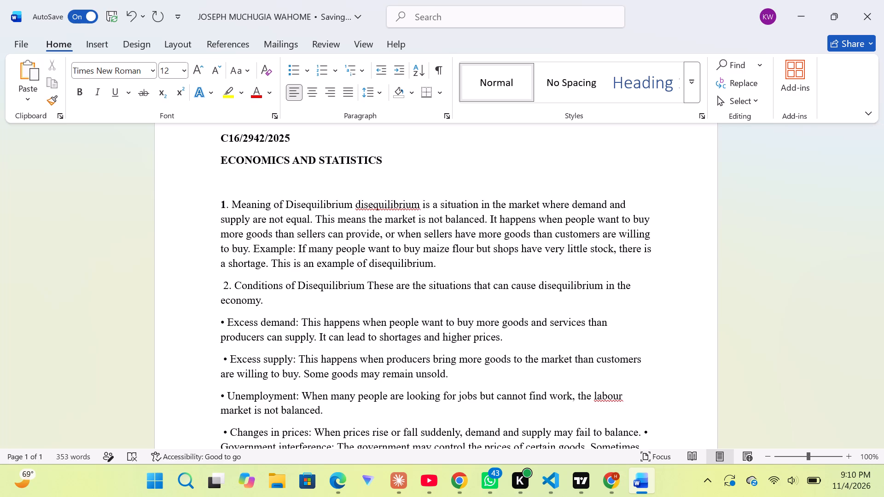
pyautogui.click(378, 203)
pyautogui.click(397, 205)
# Insert a hyphen directly after "Consequences of Disequilibrium" in section 3.
pyautogui.scroll(-4, 336, 341)
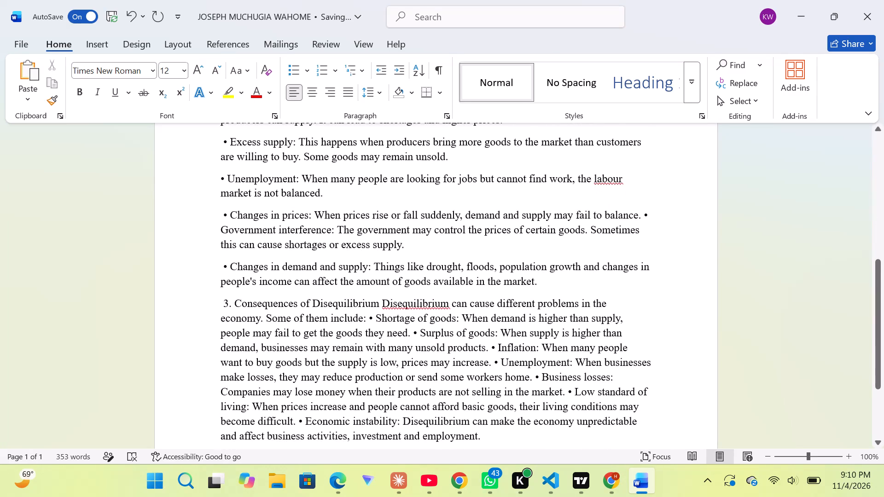
pyautogui.click(379, 304)
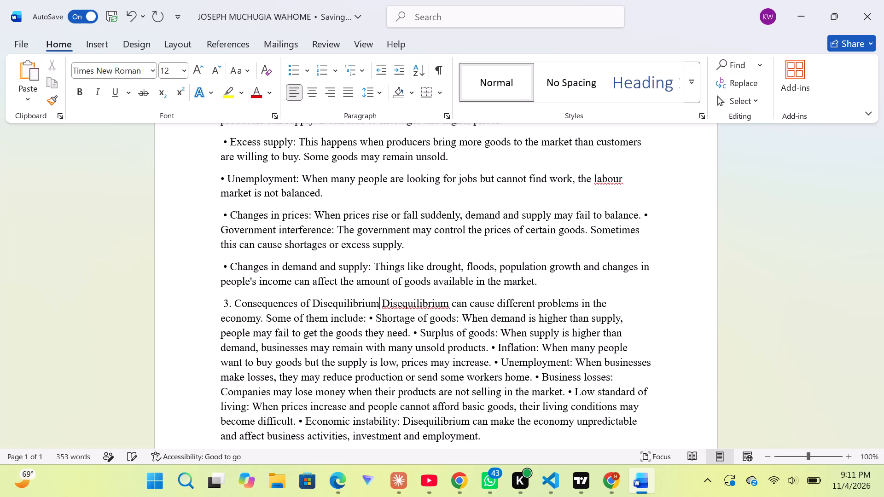
pyautogui.press('-')
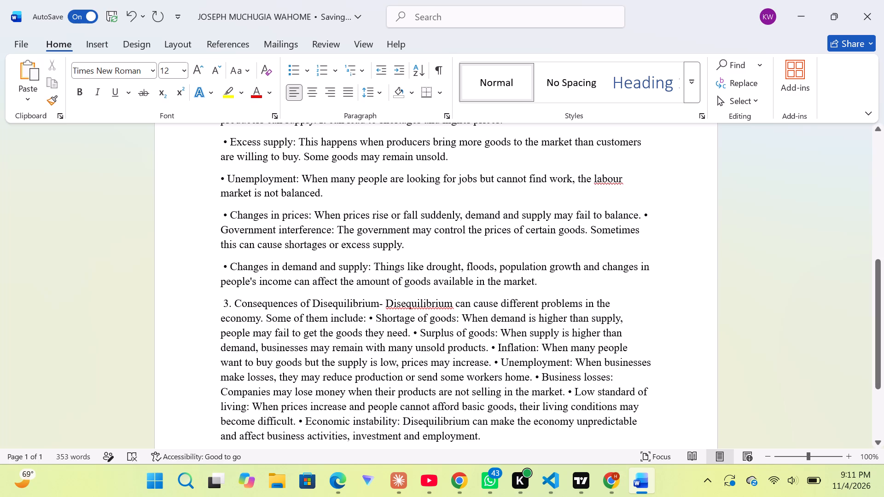
# In section 3, start new paragraphs at the Surplus of goods, Inflation, Unemployment, and Business losses bullets.
pyautogui.click(366, 314)
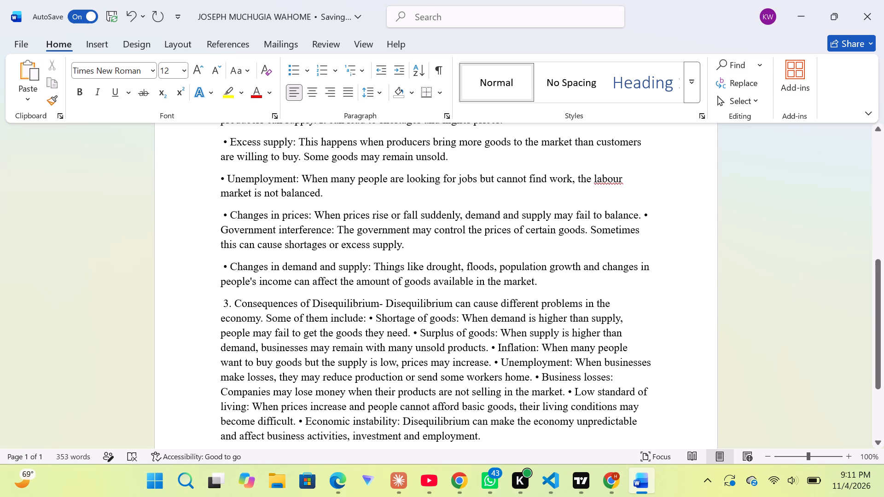
pyautogui.click(412, 333)
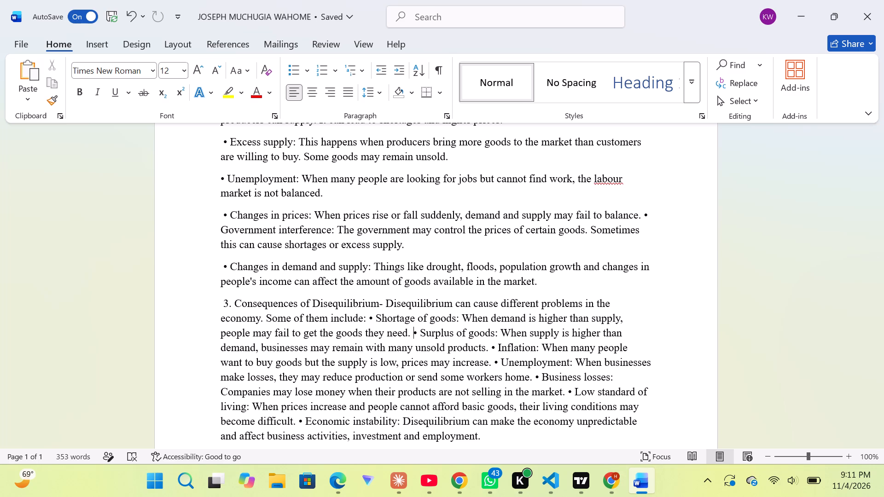
pyautogui.press('Return')
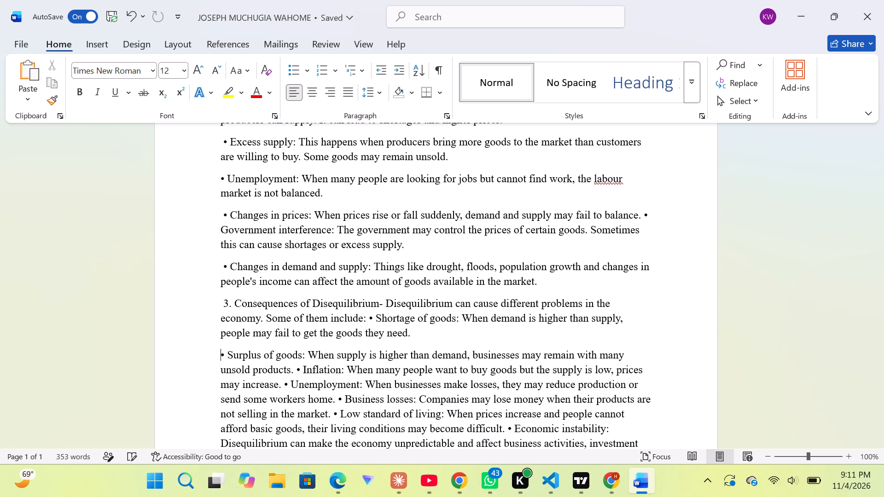
pyautogui.click(294, 370)
pyautogui.press('Return')
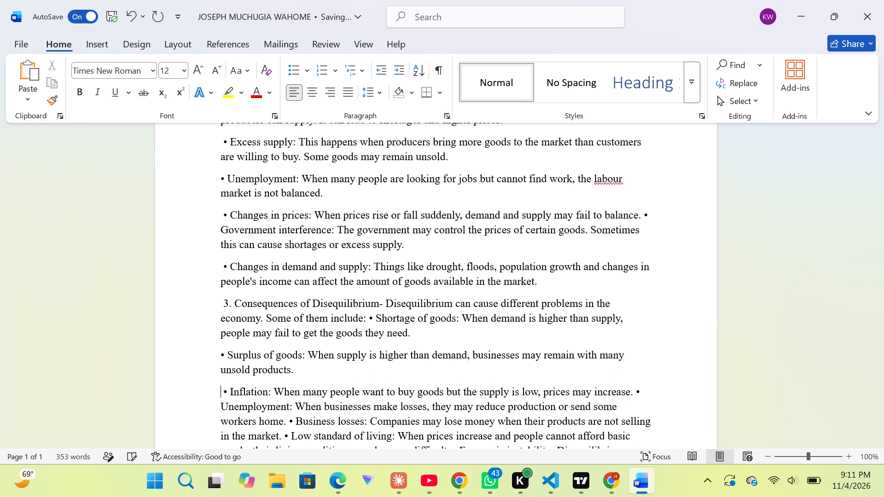
pyautogui.scroll(-1, 302, 370)
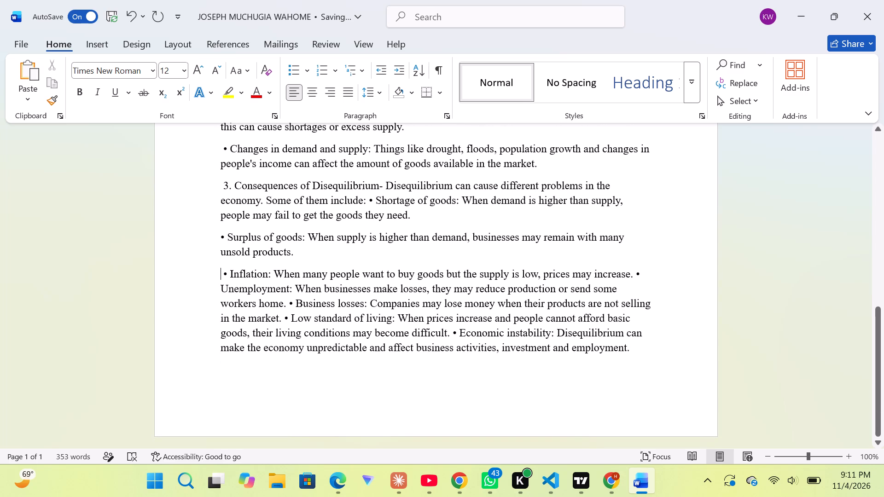
pyautogui.click(285, 304)
pyautogui.press('Return')
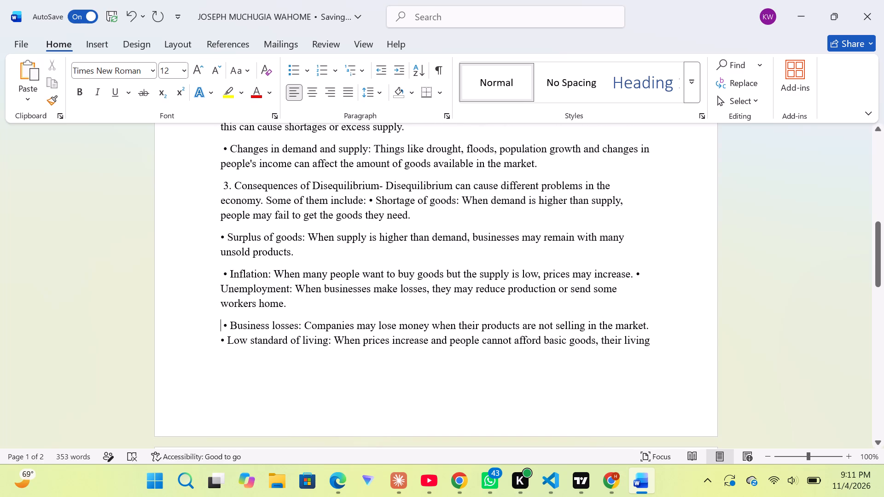
pyautogui.click(634, 274)
pyautogui.press('Return')
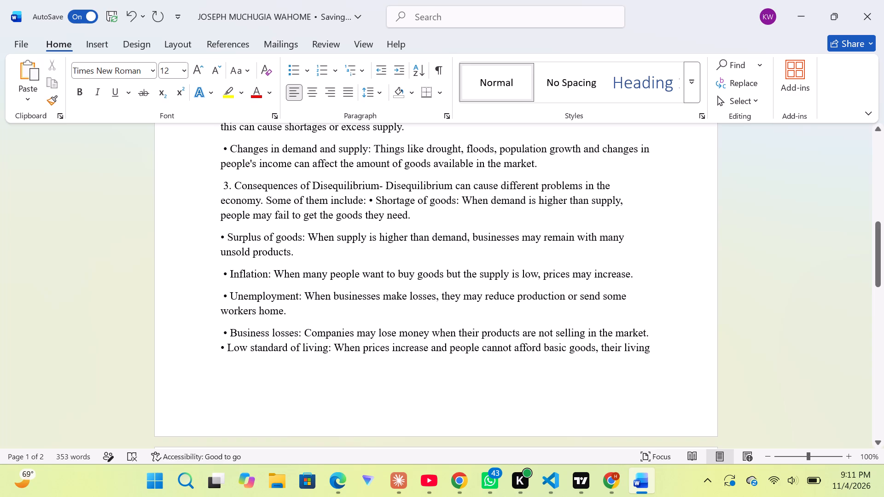
# Start a new paragraph at the Economic instability bullet at the end of section 3.
pyautogui.scroll(1, 497, 312)
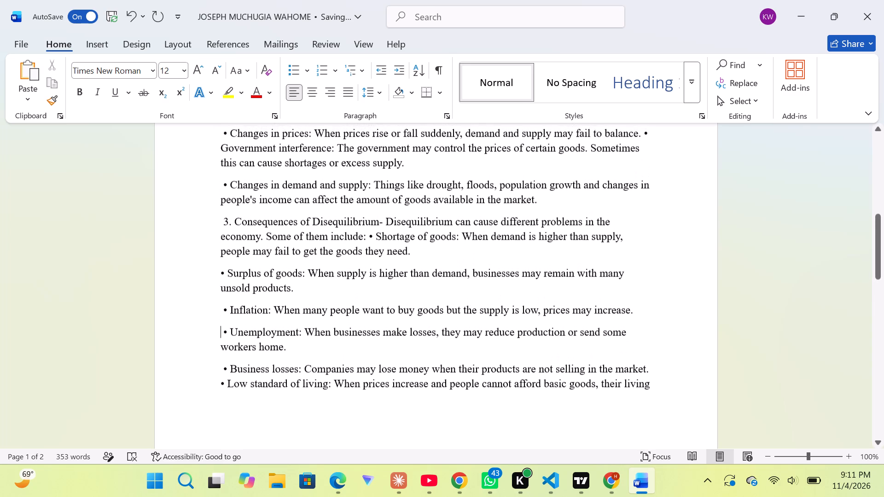
pyautogui.scroll(1, 497, 312)
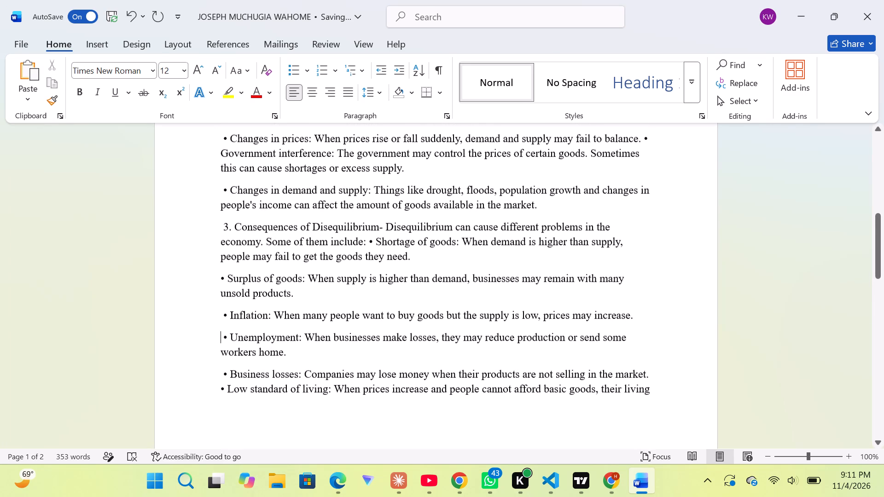
pyautogui.scroll(1, 497, 312)
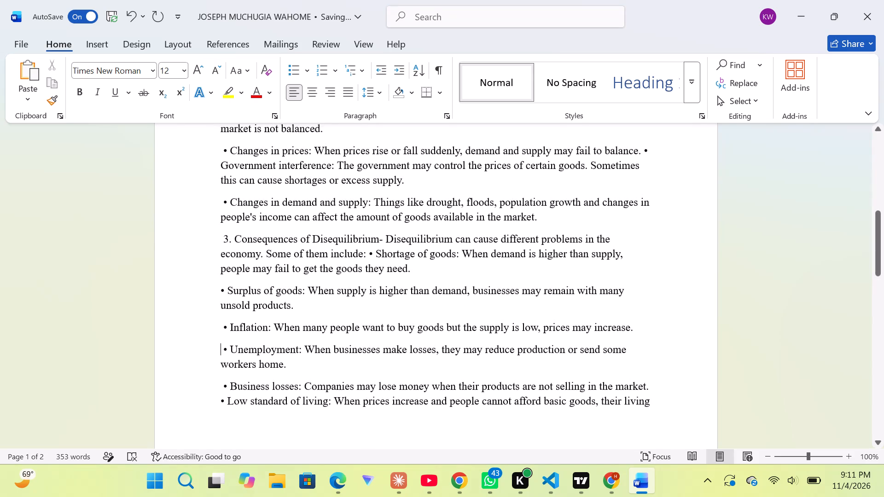
pyautogui.scroll(1, 497, 312)
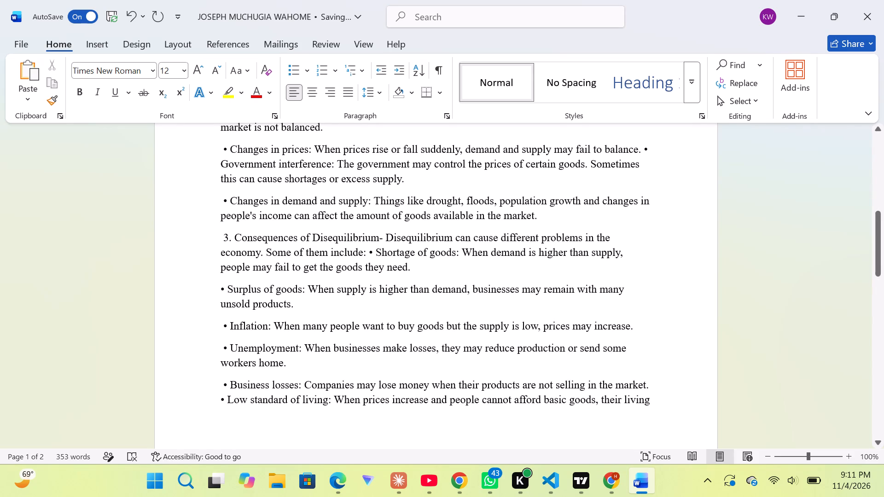
pyautogui.scroll(-1, 421, 254)
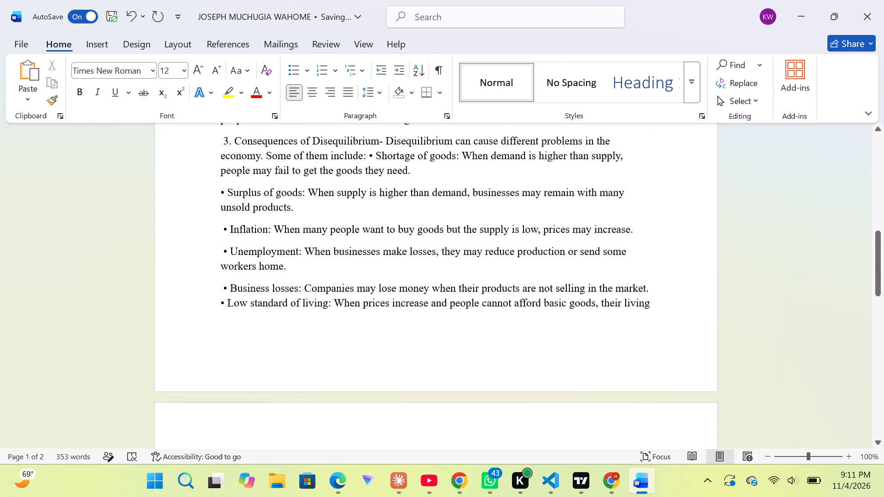
pyautogui.scroll(-2, 421, 254)
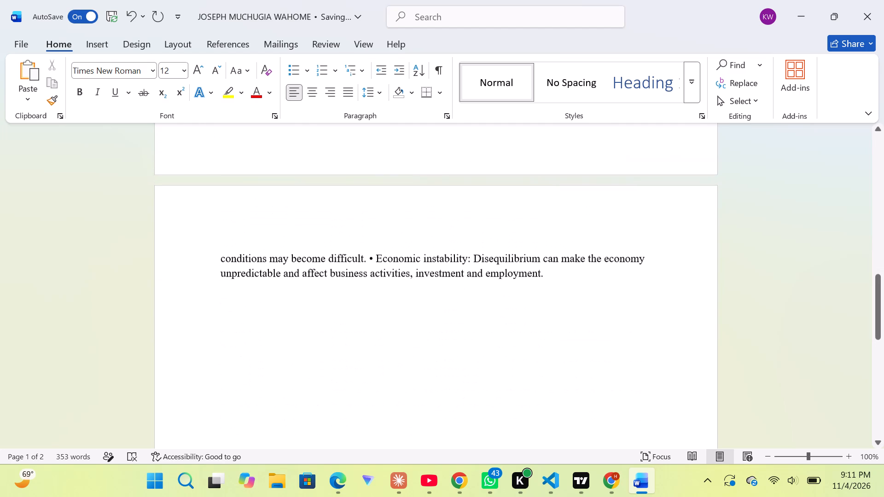
pyautogui.scroll(-1, 421, 254)
pyautogui.click(367, 260)
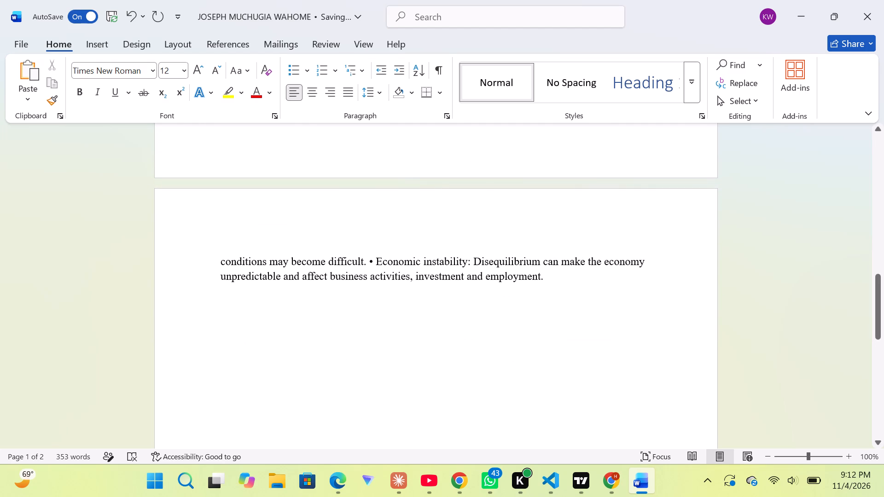
pyautogui.press('Return')
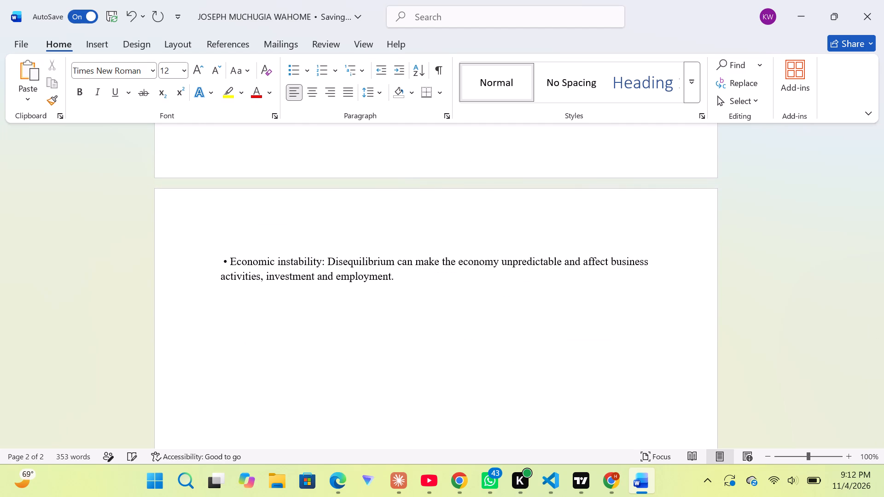
# Review the document from the title lines to the final bullet, checking the paragraph and bullet layout of all three sections.
pyautogui.scroll(4, 367, 198)
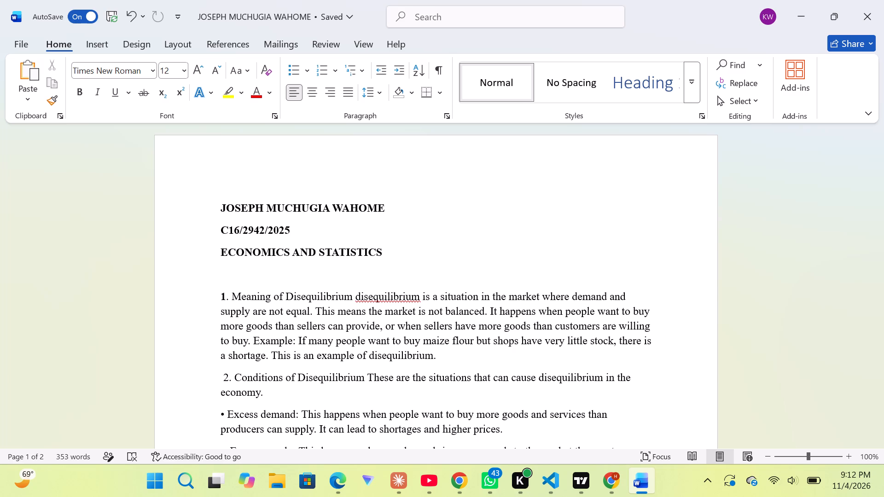
pyautogui.scroll(-2, 404, 263)
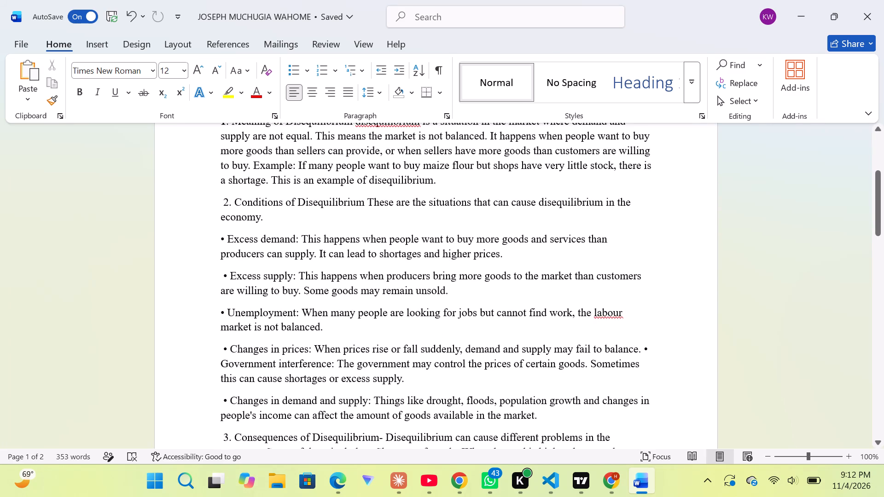
pyautogui.scroll(-3, 404, 263)
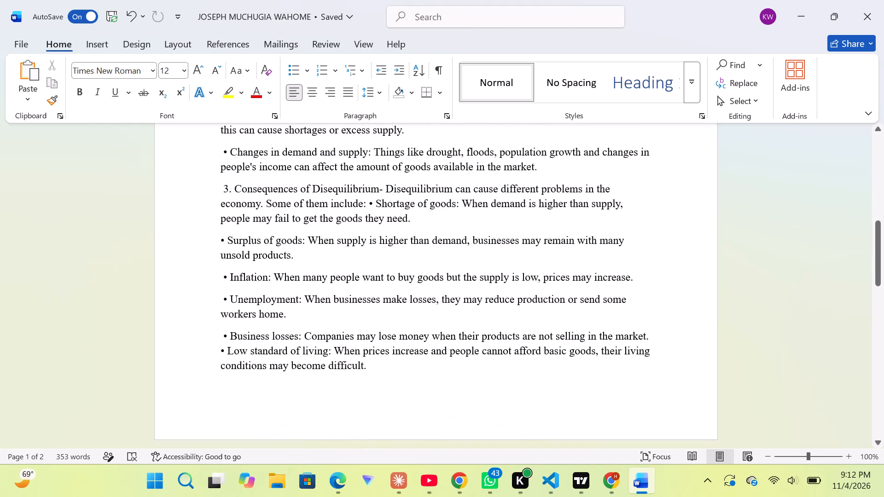
pyautogui.scroll(-2, 404, 263)
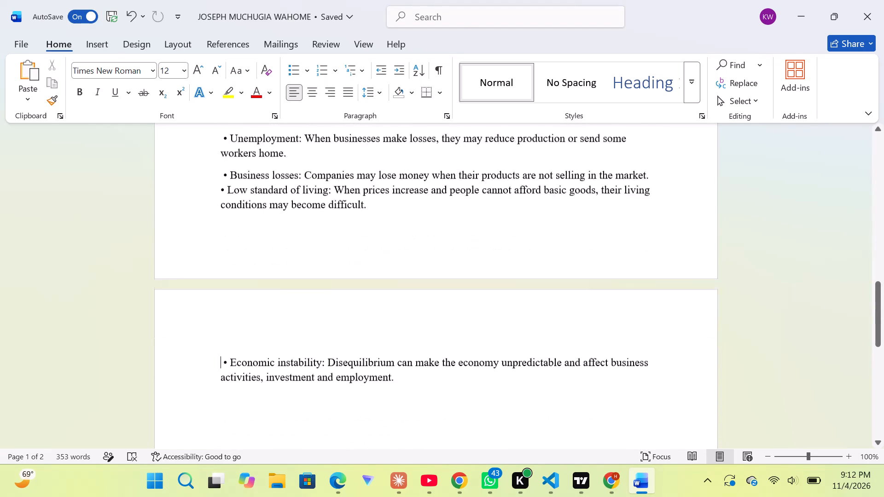
pyautogui.scroll(-1, 404, 263)
pyautogui.scroll(3, 404, 263)
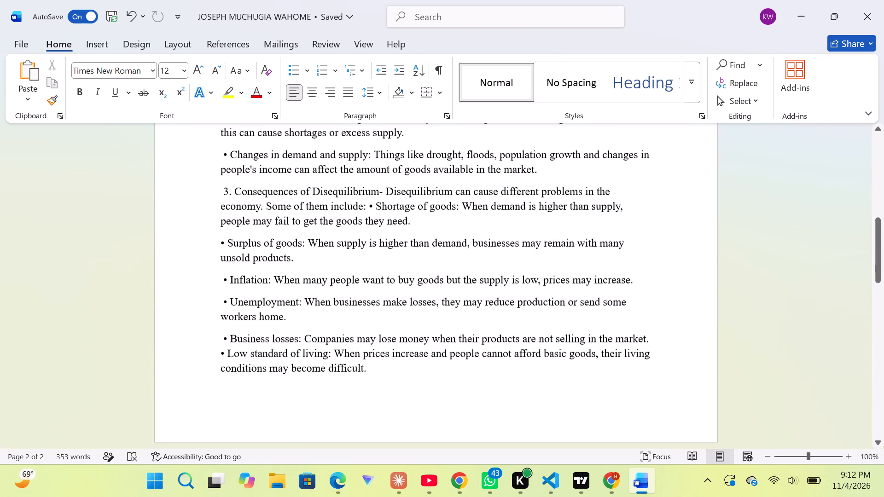
pyautogui.scroll(2, 404, 263)
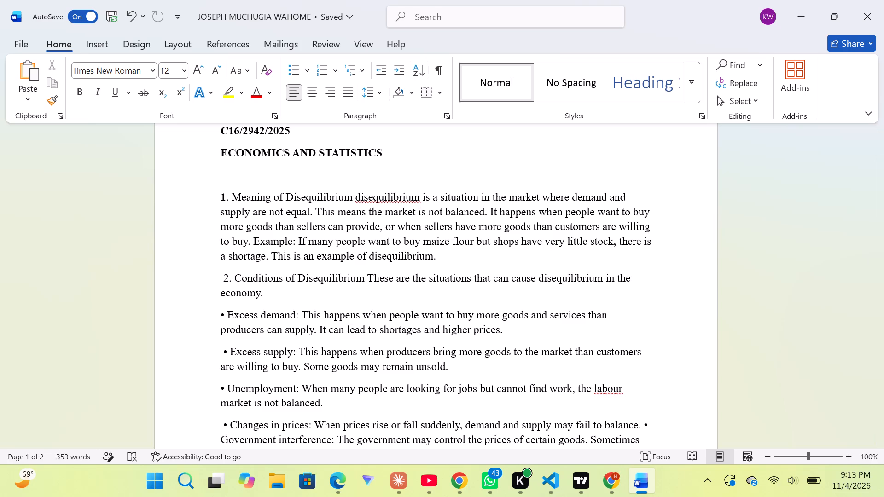
pyautogui.scroll(-1, 404, 263)
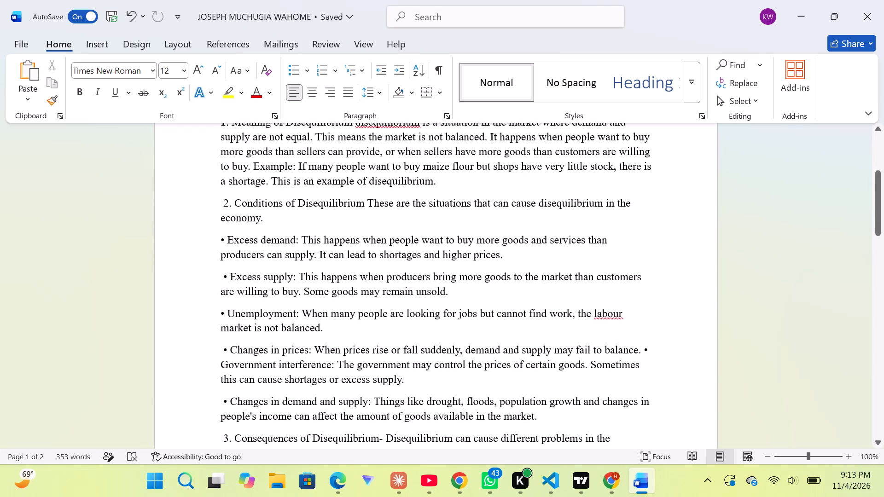
pyautogui.scroll(1, 404, 263)
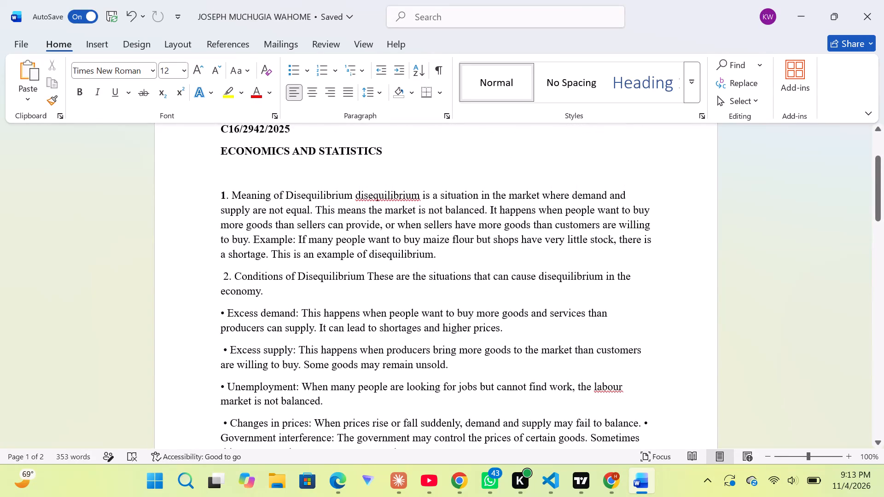
pyautogui.scroll(2, 404, 263)
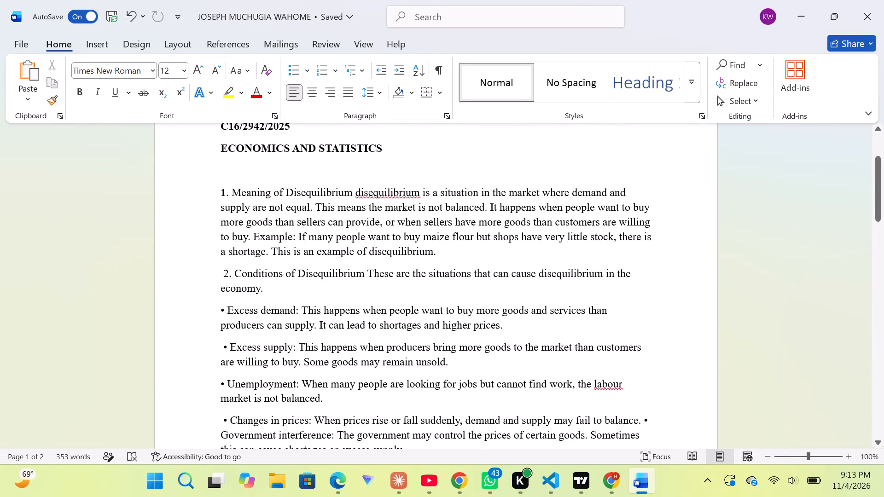
pyautogui.scroll(1, 404, 263)
pyautogui.scroll(-4, 404, 263)
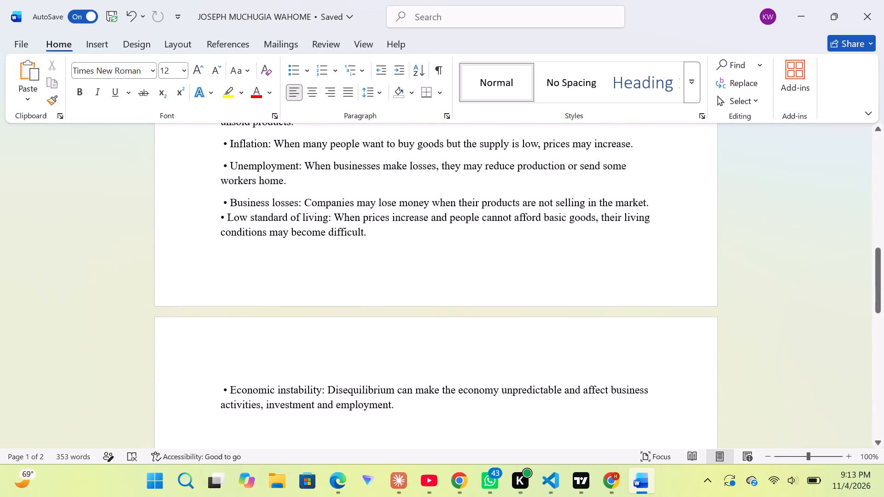
pyautogui.scroll(-1, 404, 263)
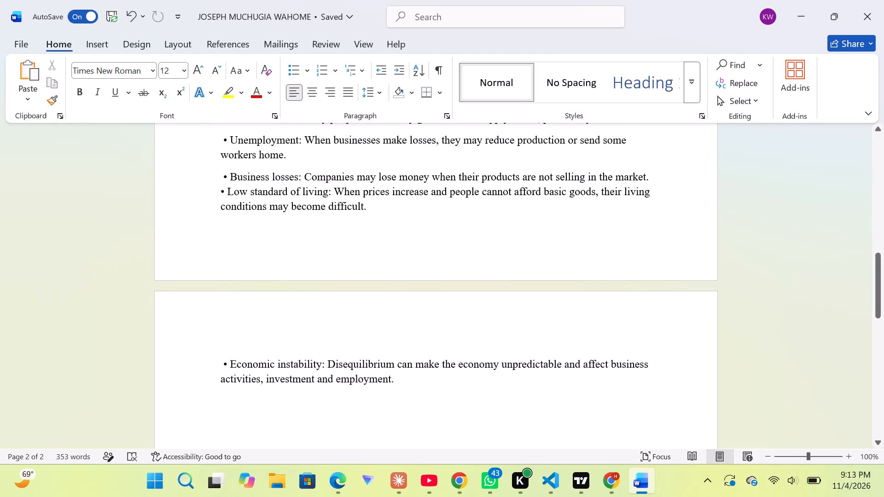
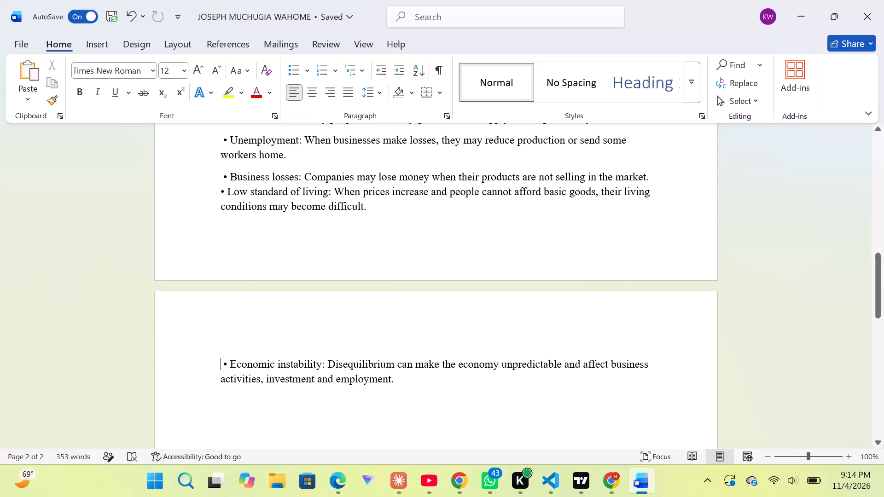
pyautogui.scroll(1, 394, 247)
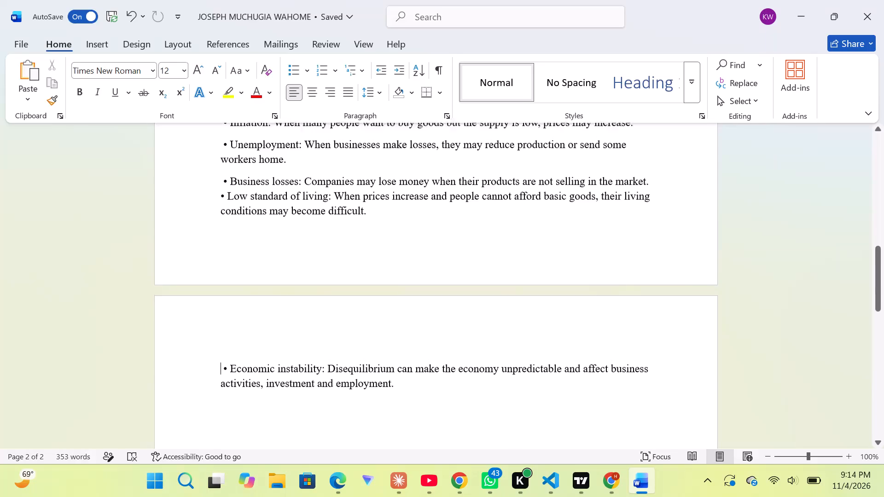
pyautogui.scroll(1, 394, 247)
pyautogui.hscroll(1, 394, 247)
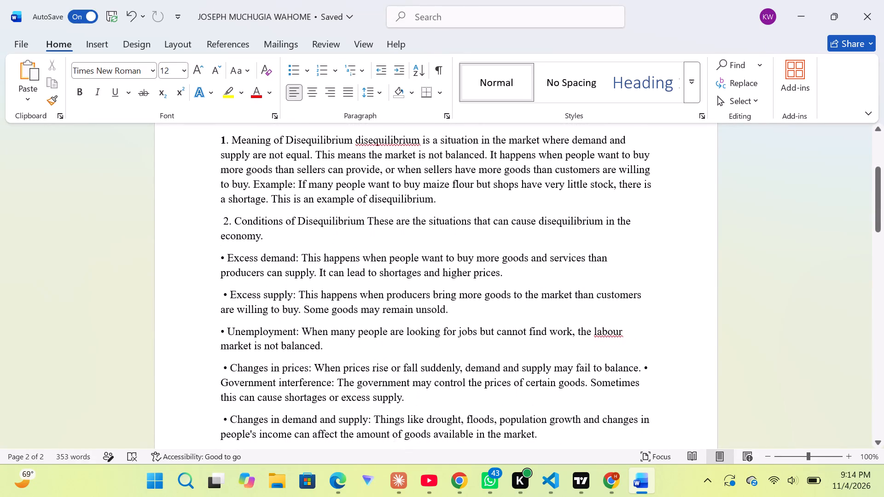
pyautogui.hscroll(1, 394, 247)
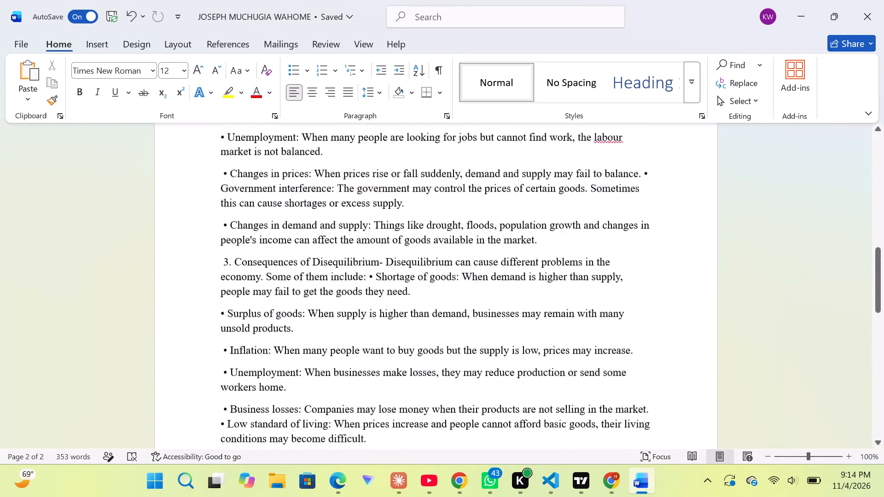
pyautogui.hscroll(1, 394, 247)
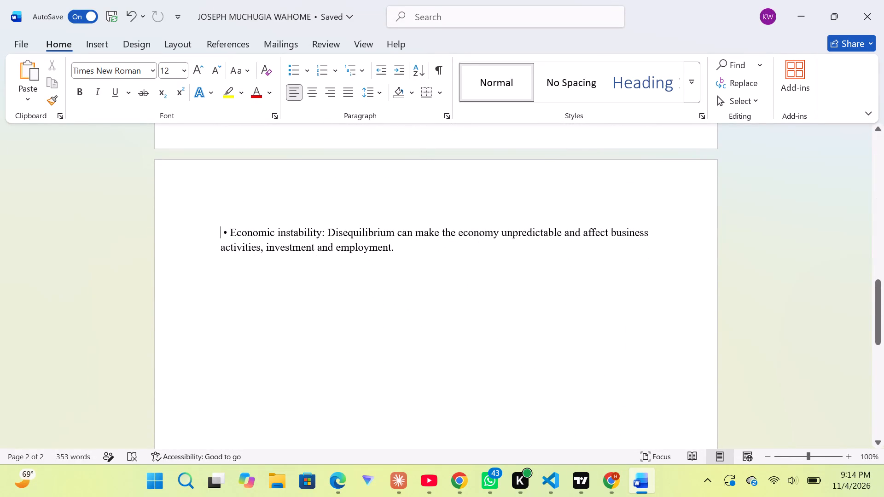
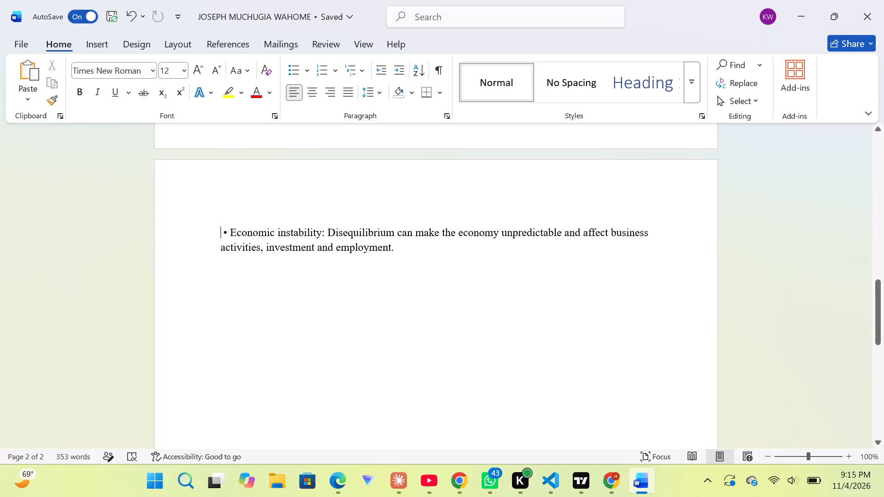
# Paste the copied text, starting with "4. Theories Behind Disequilibrium", in a new paragraph after the Economic instability bullet.
pyautogui.click(223, 273)
pyautogui.click(394, 251)
pyautogui.press('Return')
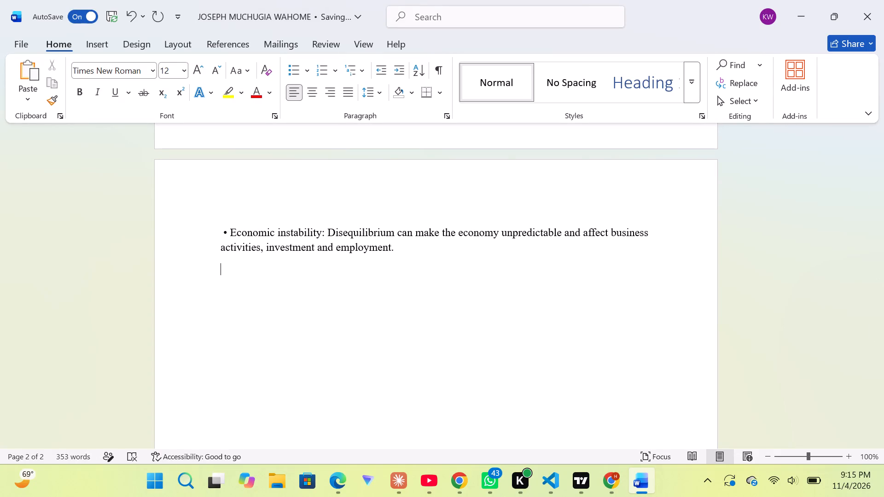
pyautogui.hotkey('ctrl', 'v')
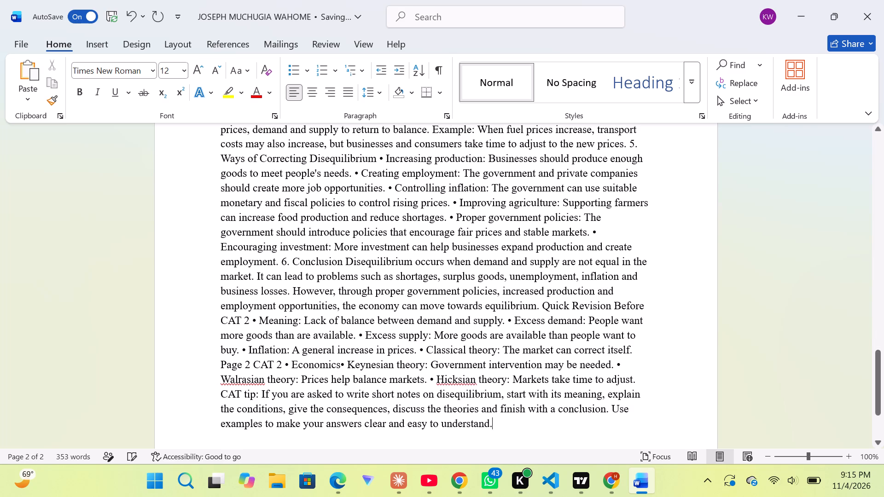
pyautogui.scroll(5, 303, 174)
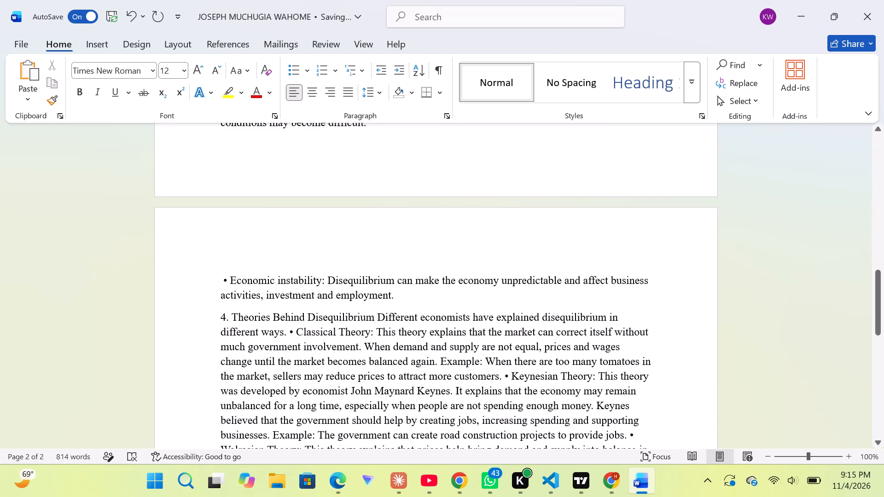
# In section 4, start new paragraphs at the Classical, Keynesian, Walrasian, and Hicksian Theory bullets.
pyautogui.hscroll(1, 292, 248)
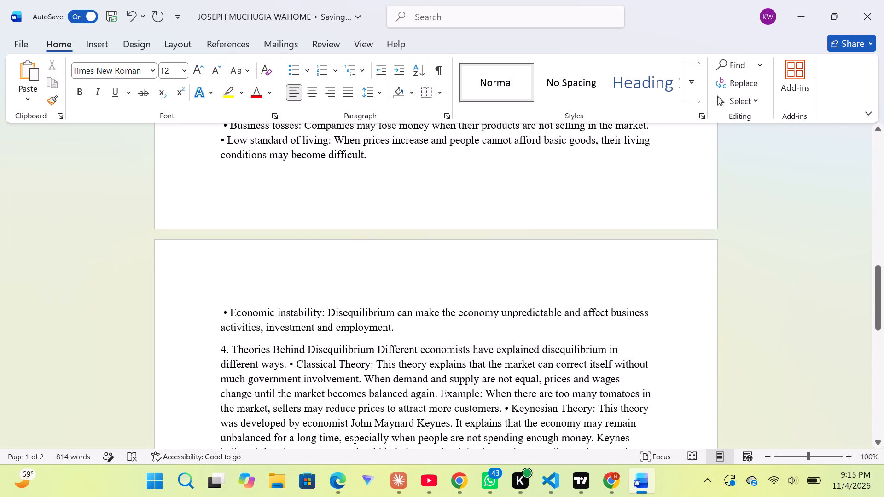
pyautogui.hscroll(1, 292, 248)
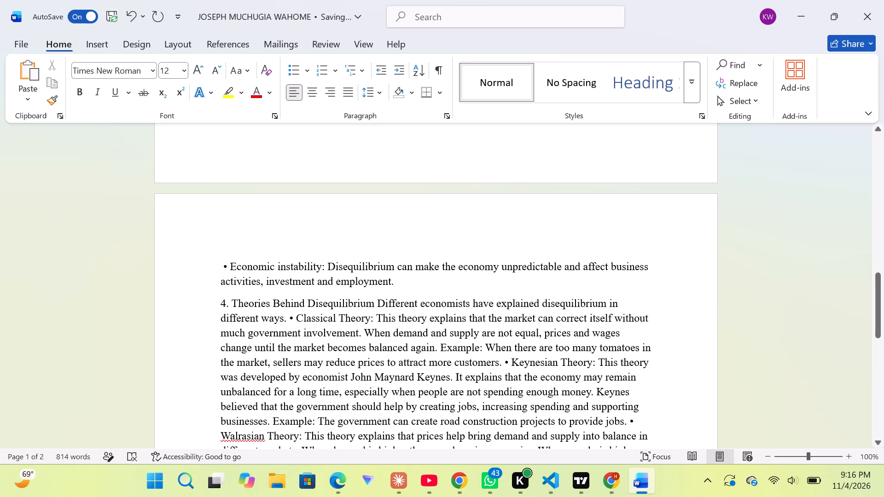
pyautogui.click(285, 317)
pyautogui.press('Return')
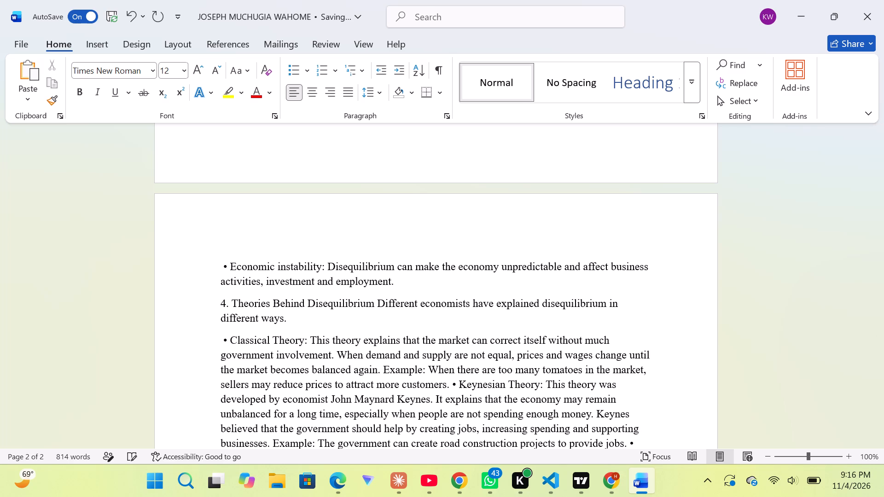
pyautogui.click(449, 385)
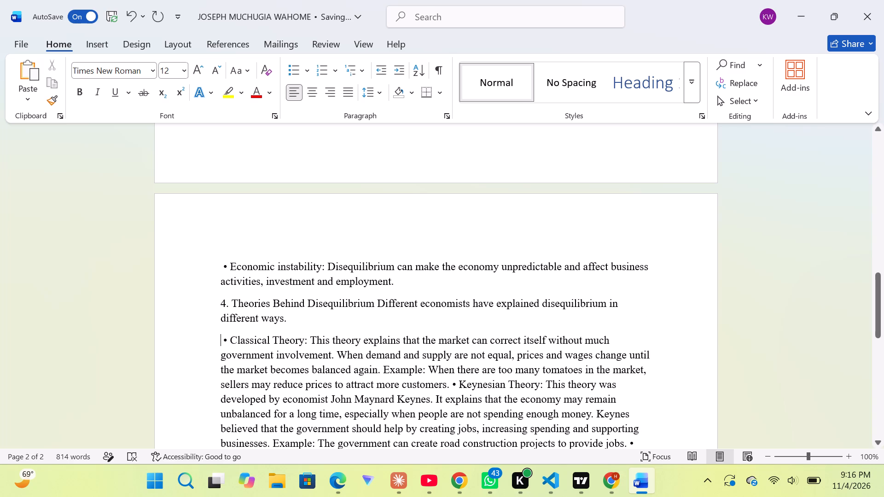
pyautogui.press('Return')
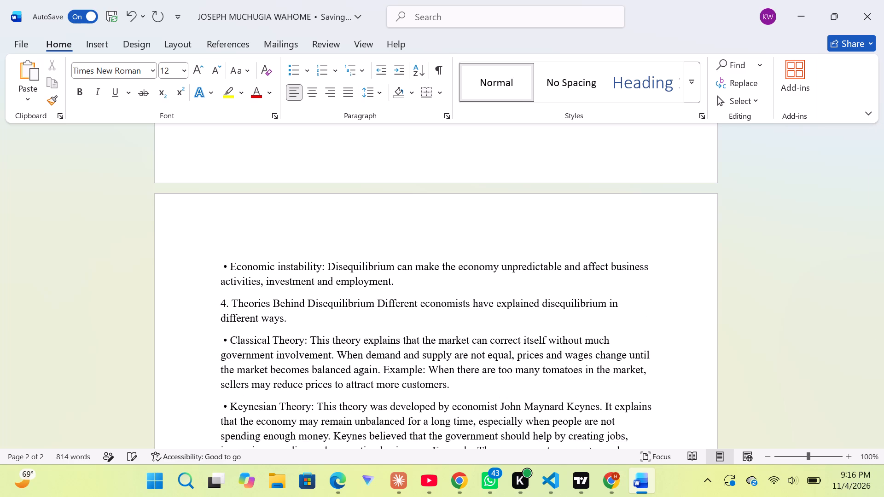
pyautogui.scroll(-1, 449, 385)
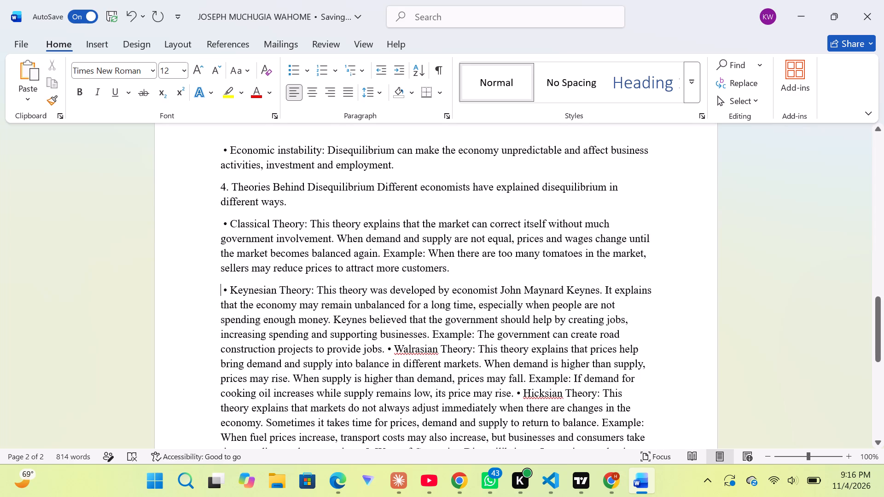
pyautogui.click(383, 344)
pyautogui.click(384, 346)
pyautogui.press('Return')
pyautogui.scroll(-1, 384, 346)
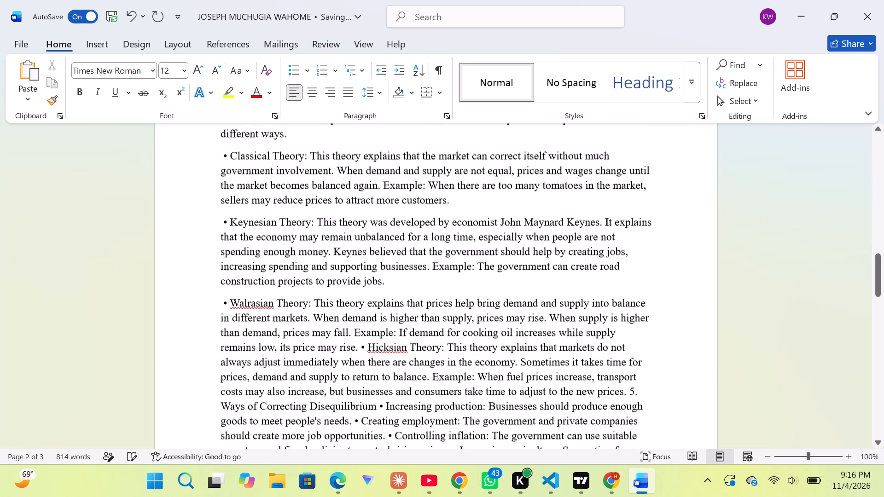
pyautogui.scroll(-1, 384, 346)
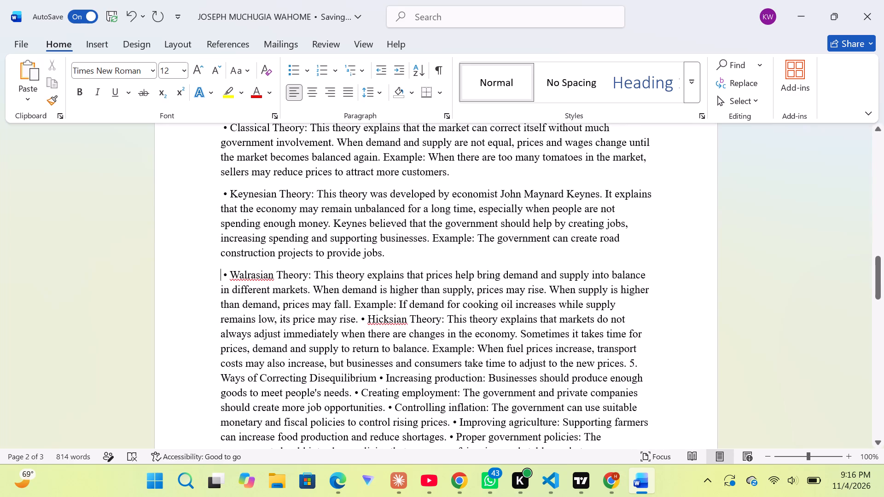
pyautogui.click(358, 315)
pyautogui.press('Return')
# Put the heading "5. Ways of Correcting Disequilibrium" on its own line, separate from the Hicksian Theory text and the Increasing production bullet.
pyautogui.scroll(-1, 358, 315)
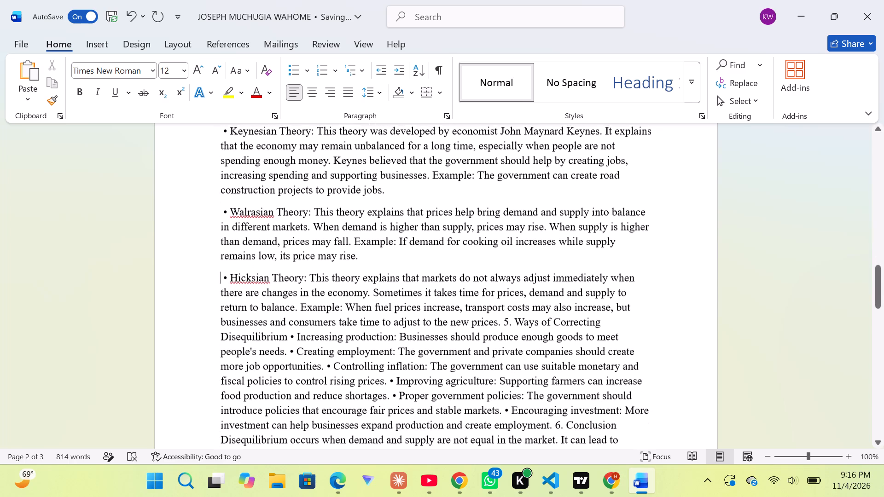
pyautogui.scroll(-1, 358, 315)
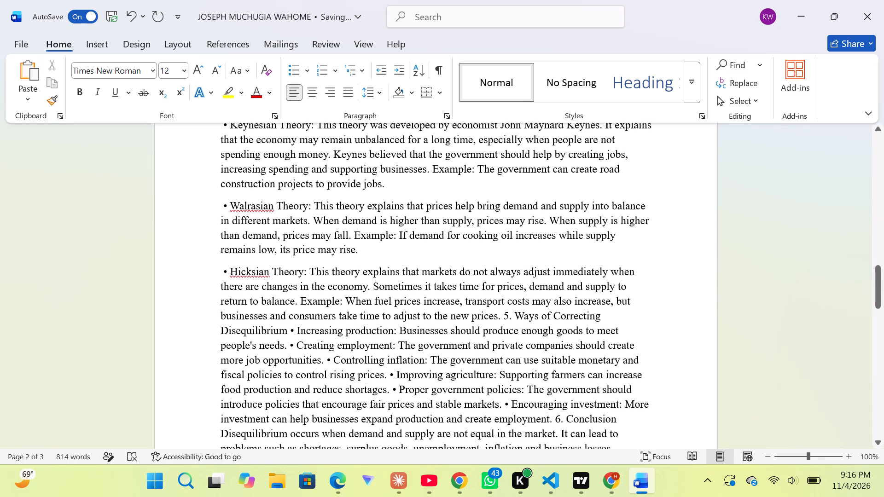
pyautogui.click(500, 315)
pyautogui.press('Return')
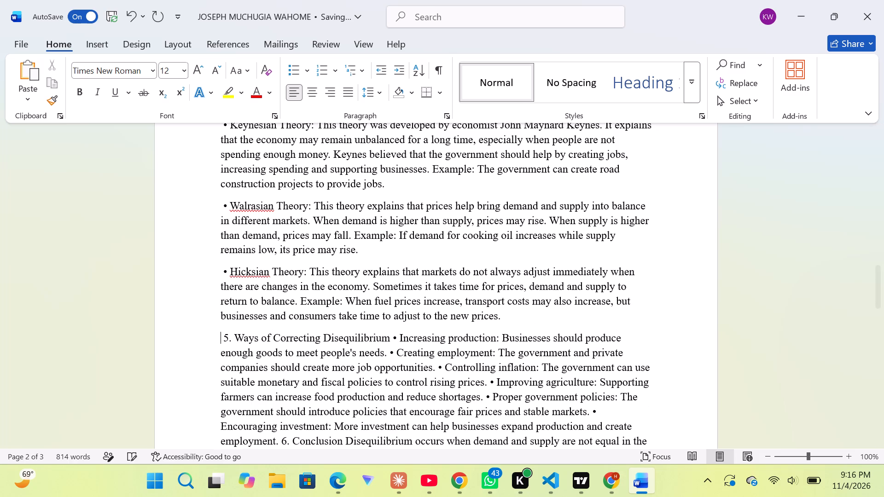
pyautogui.click(390, 335)
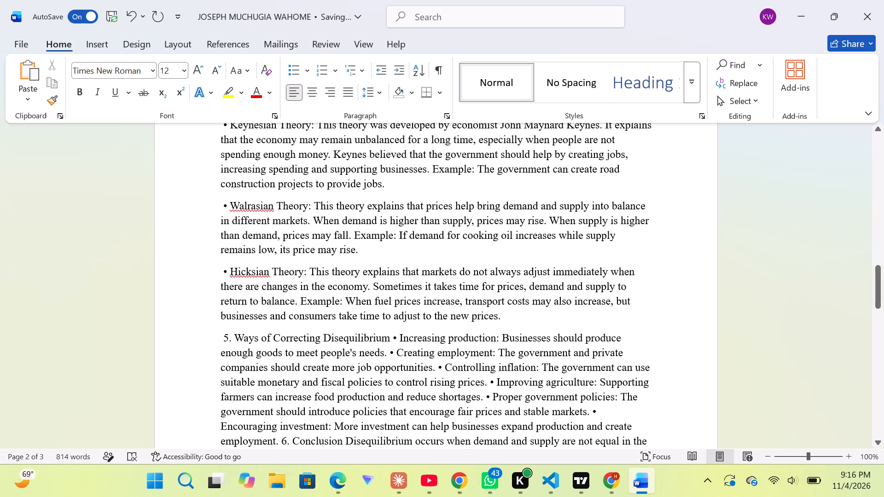
pyautogui.press('Return')
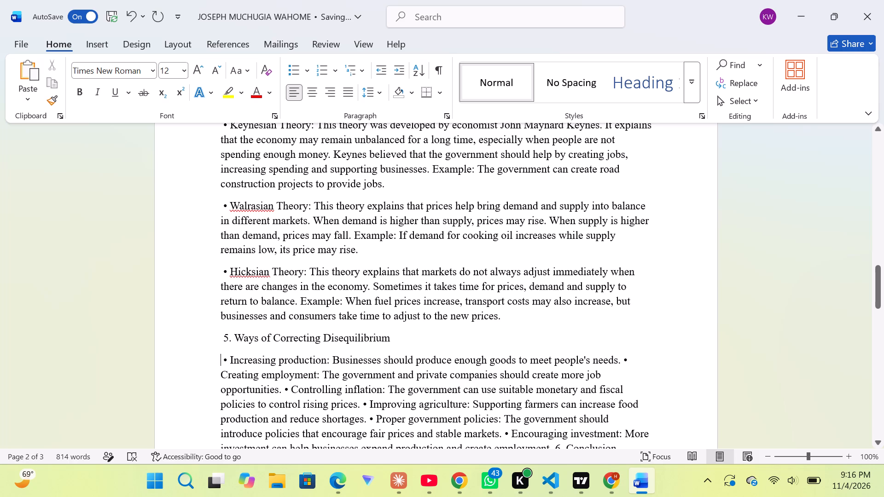
# In section 5, start new paragraphs at the Creating employment, Controlling inflation, Improving agriculture, and Encouraging investment bullets.
pyautogui.click(622, 359)
pyautogui.press('Return')
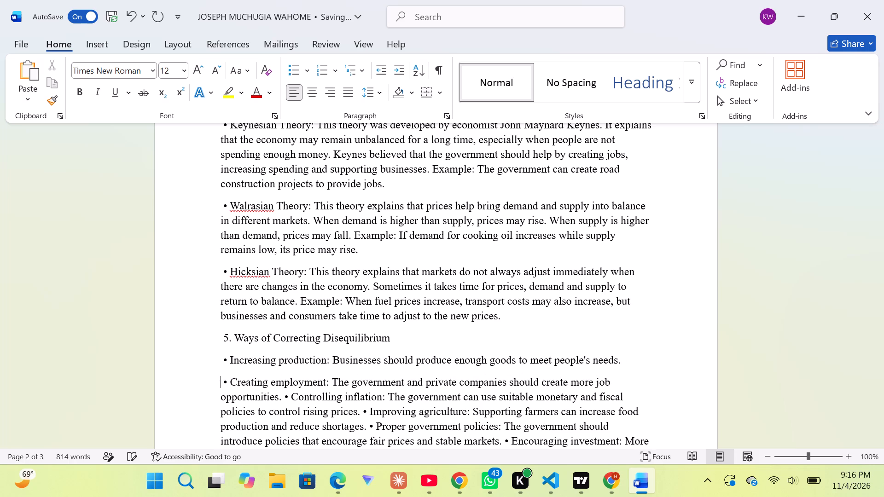
pyautogui.click(281, 393)
pyautogui.press('Return')
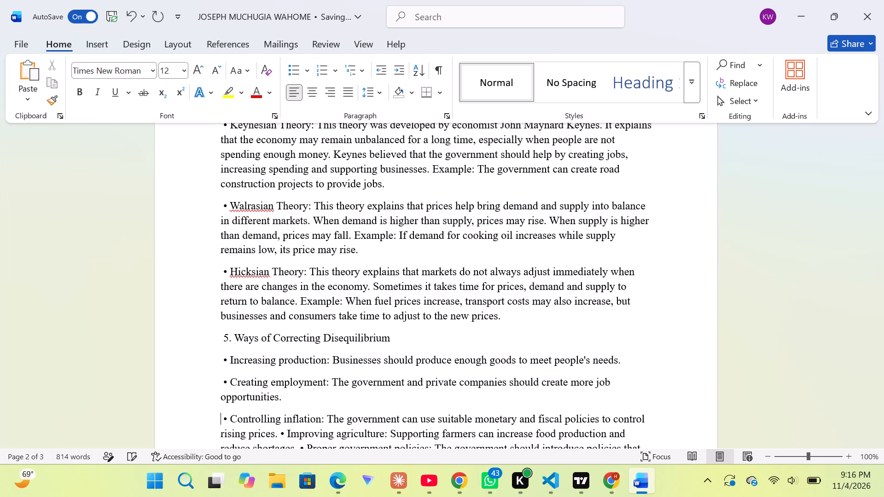
pyautogui.scroll(-1, 281, 393)
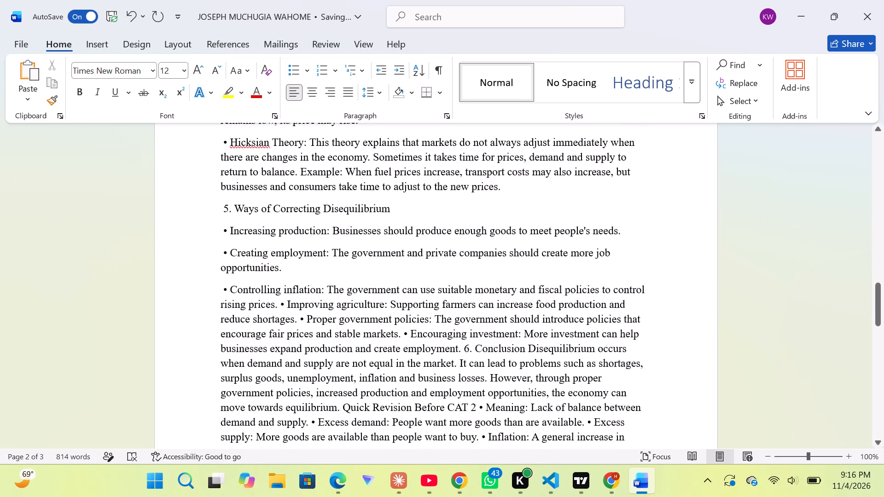
pyautogui.click(278, 304)
pyautogui.press('Return')
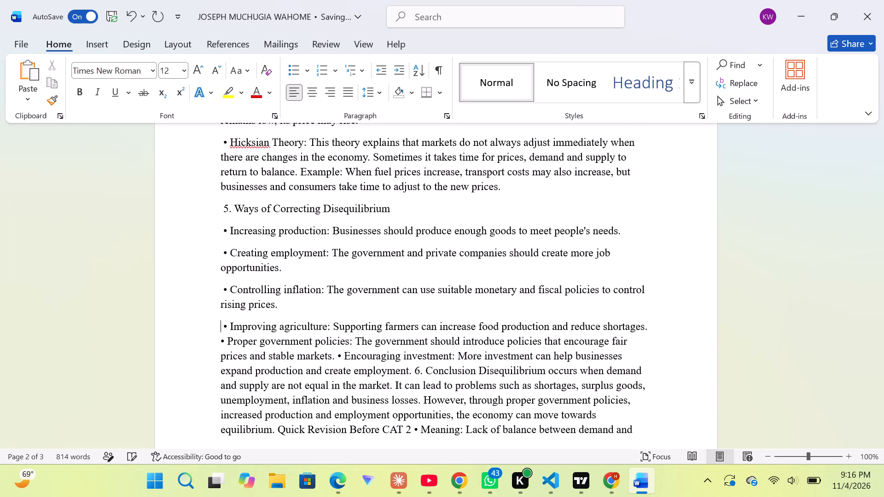
pyautogui.scroll(-1, 278, 304)
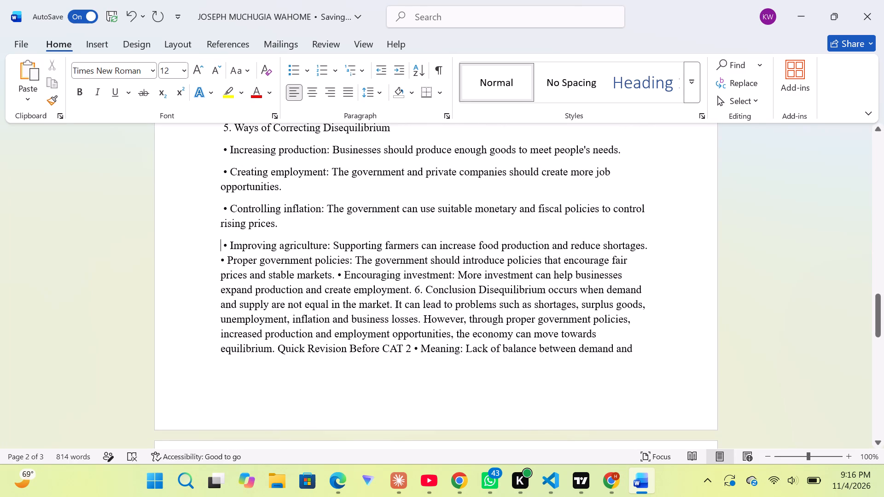
pyautogui.click(335, 272)
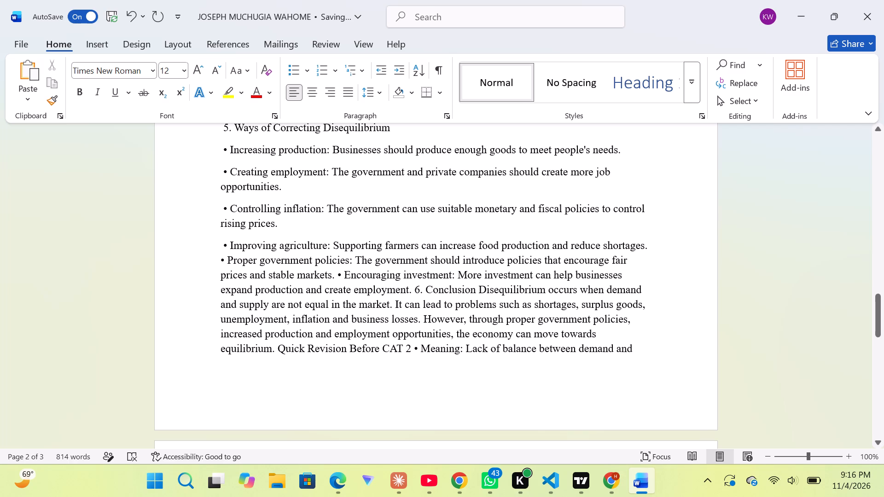
pyautogui.press('Return')
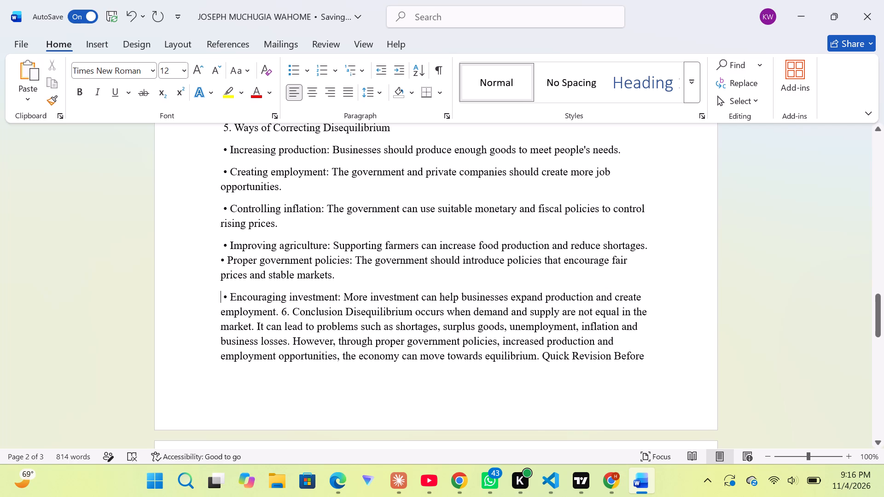
# Start a new paragraph at "6. Conclusion", after the Encouraging investment bullet.
pyautogui.click(279, 312)
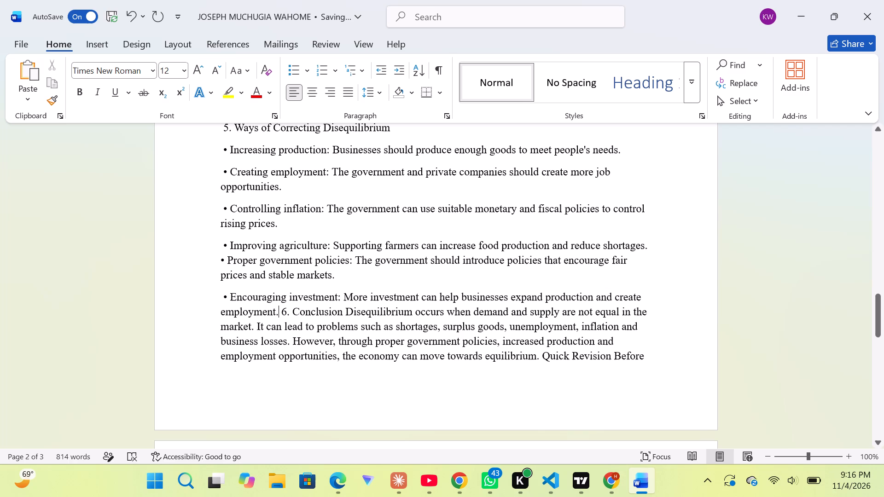
pyautogui.press('Return')
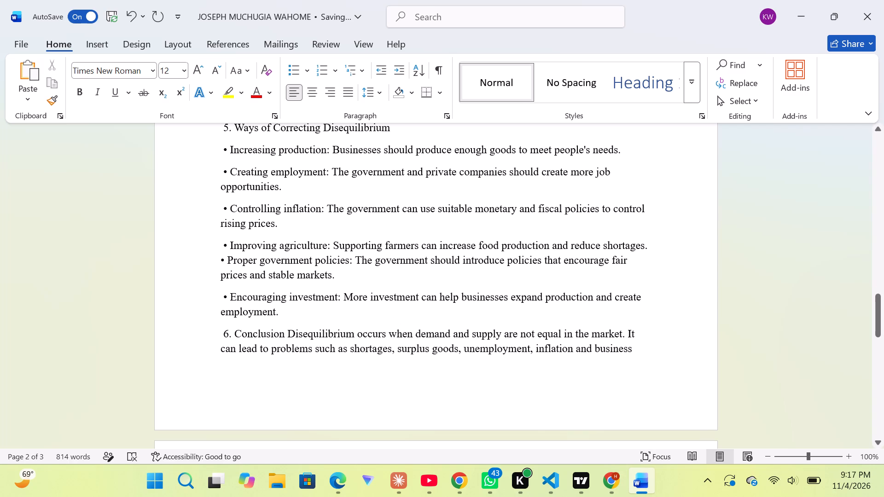
# Delete the text from "Quick Revision Before CAT 2" to the end of the document, after the conclusion's last sentence.
pyautogui.scroll(-3, 483, 383)
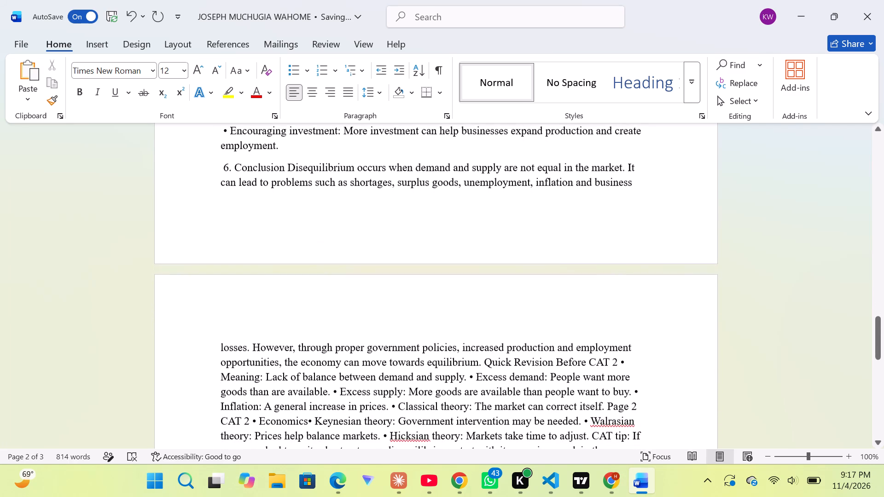
pyautogui.scroll(-1, 483, 383)
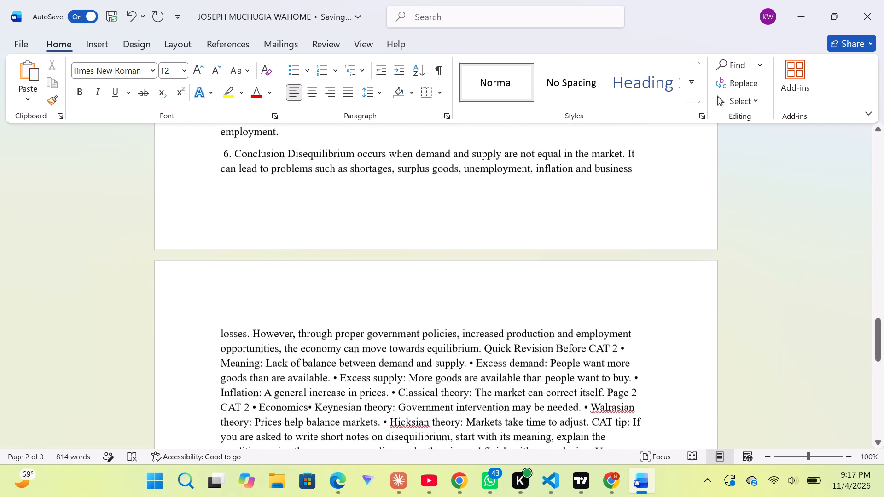
pyautogui.scroll(-1, 483, 383)
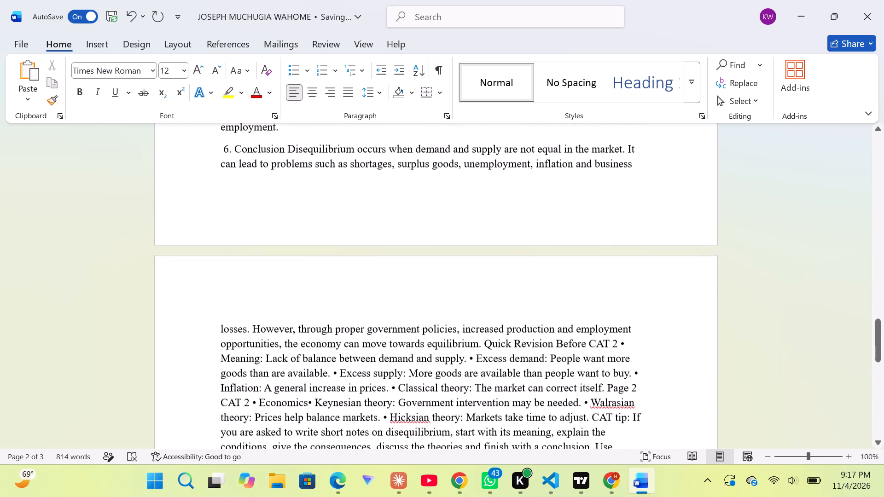
pyautogui.scroll(-1, 483, 383)
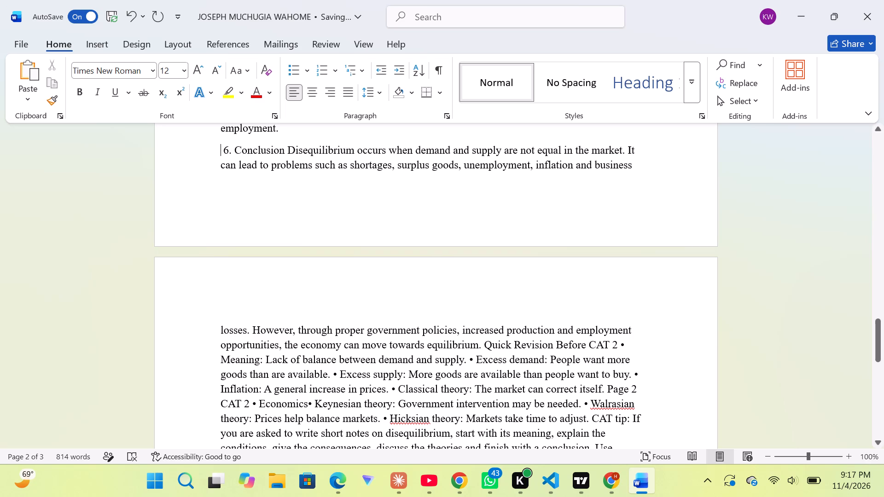
pyautogui.click(483, 341)
pyautogui.moveTo(484, 341); pyautogui.dragTo(513, 344)
pyautogui.moveTo(513, 344); pyautogui.dragTo(685, 428)
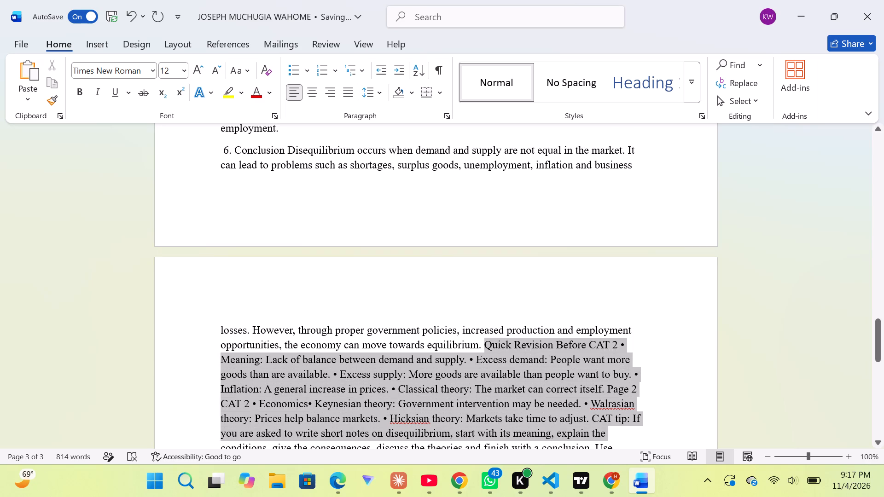
pyautogui.moveTo(685, 428); pyautogui.dragTo(663, 351)
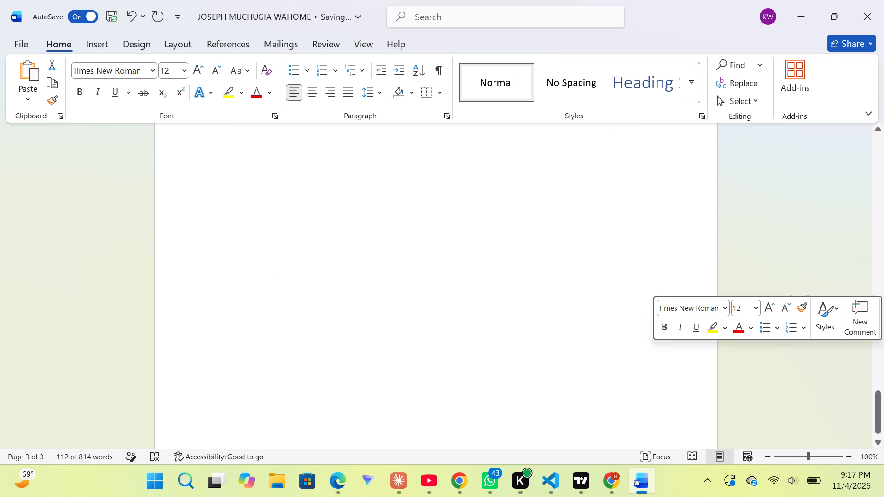
pyautogui.press('Delete')
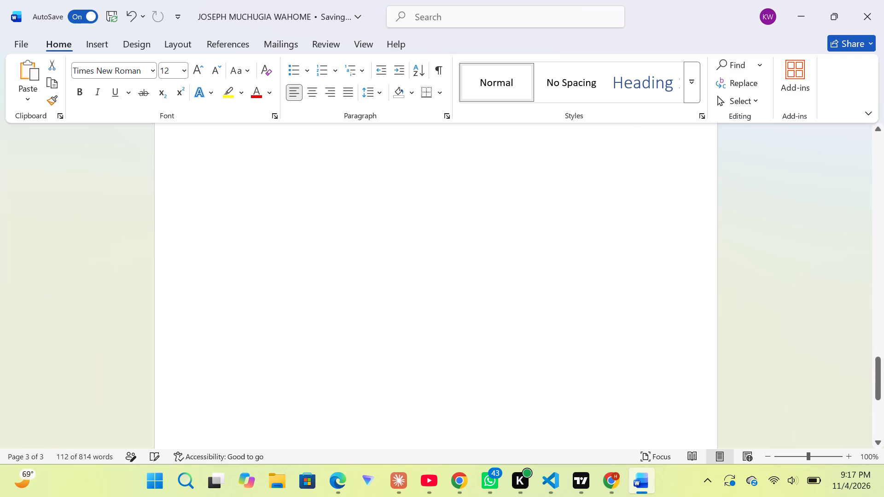
# Remove the number "5." from the heading "Ways of Correcting Disequilibrium".
pyautogui.scroll(2, 570, 255)
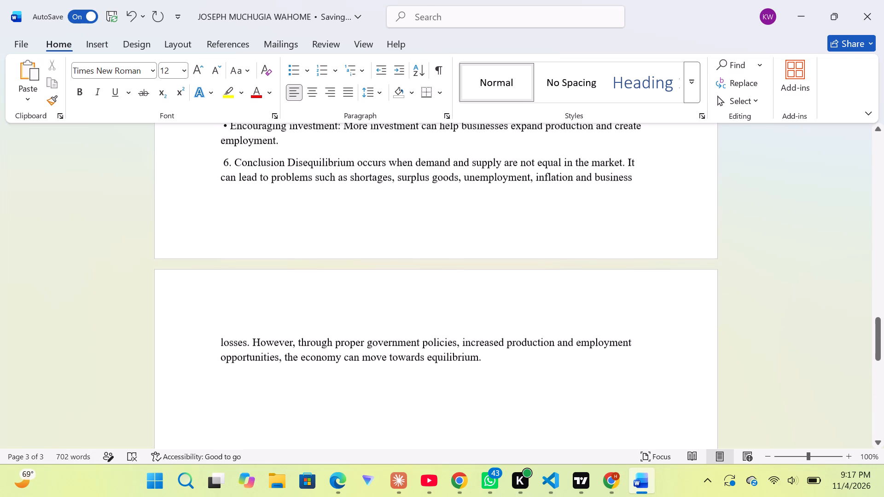
pyautogui.scroll(5, 570, 255)
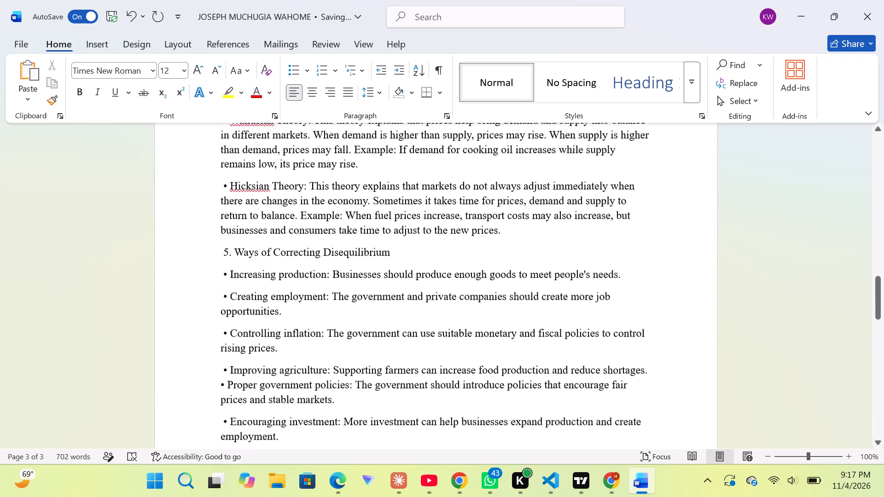
pyautogui.scroll(1, 570, 255)
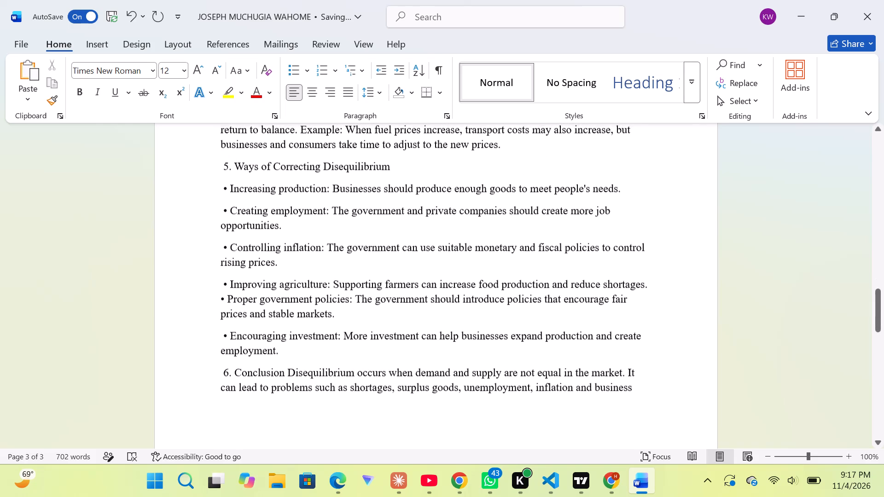
pyautogui.scroll(3, 570, 255)
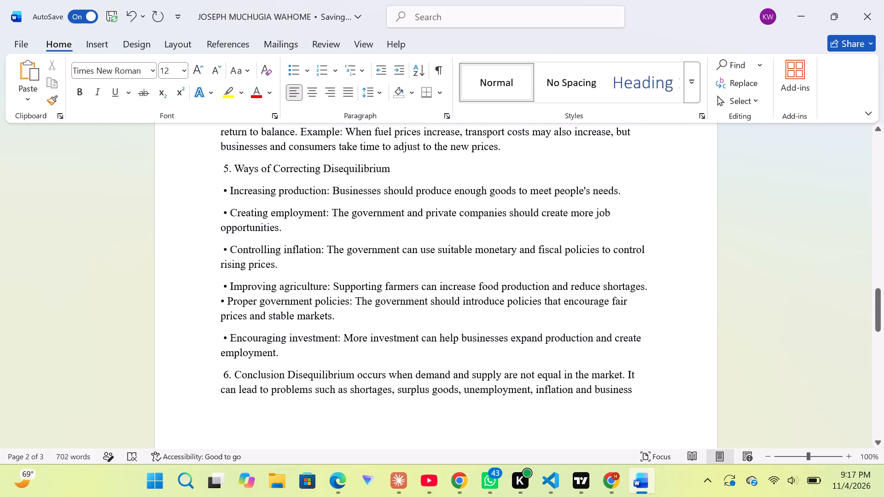
pyautogui.click(224, 165)
pyautogui.press('Delete')
pyautogui.press('Delete')
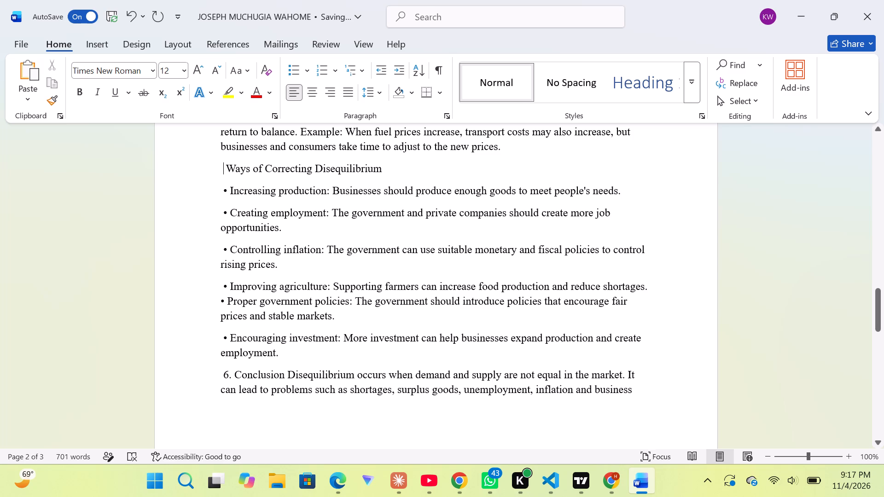
# Make the heading "Ways of Correcting Disequilibrium" bold.
pyautogui.moveTo(228, 167); pyautogui.dragTo(364, 160)
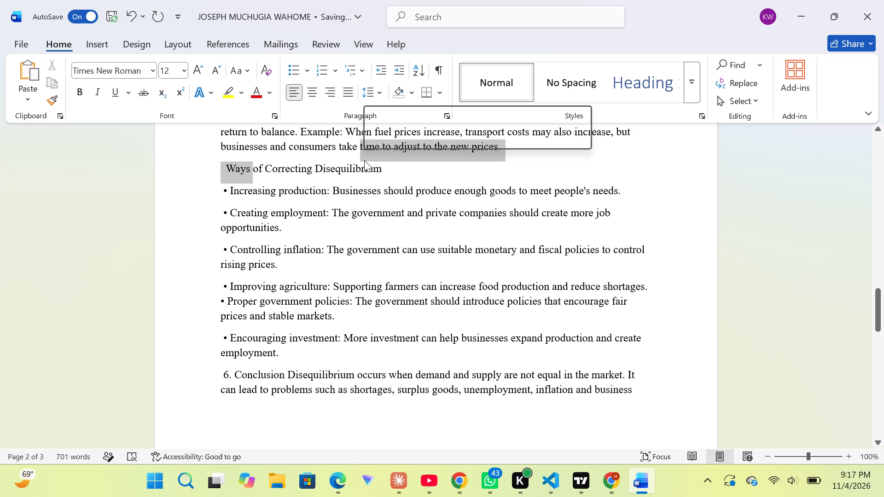
pyautogui.click(247, 172)
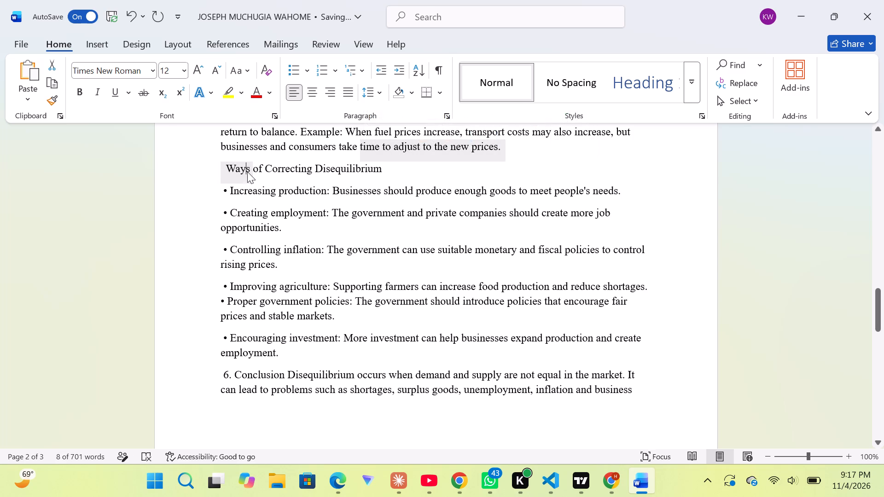
pyautogui.moveTo(224, 166); pyautogui.dragTo(338, 160)
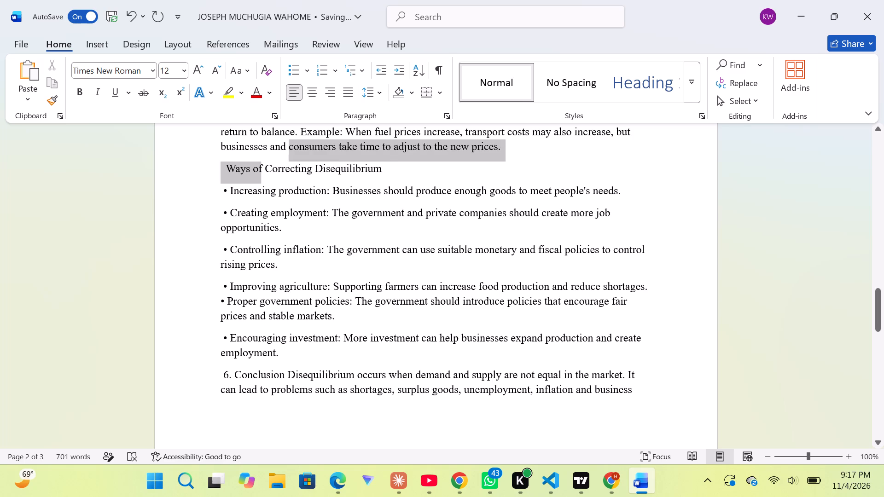
pyautogui.moveTo(338, 160); pyautogui.dragTo(356, 176)
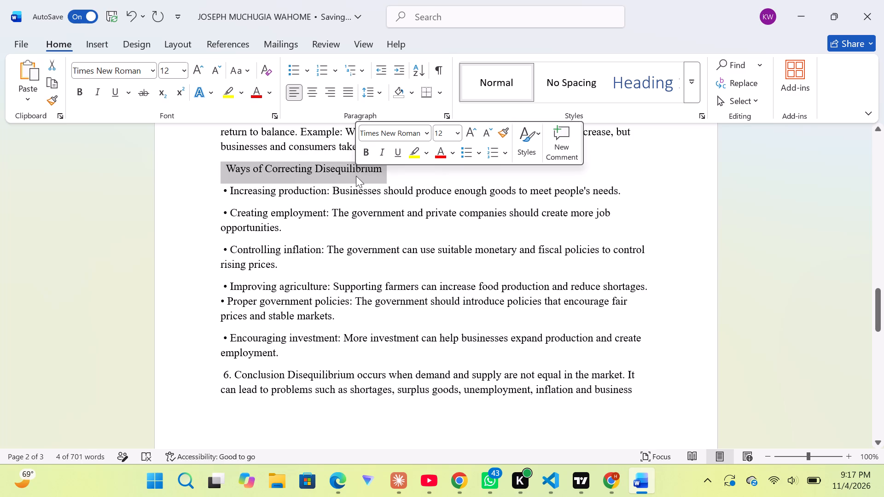
pyautogui.click(81, 88)
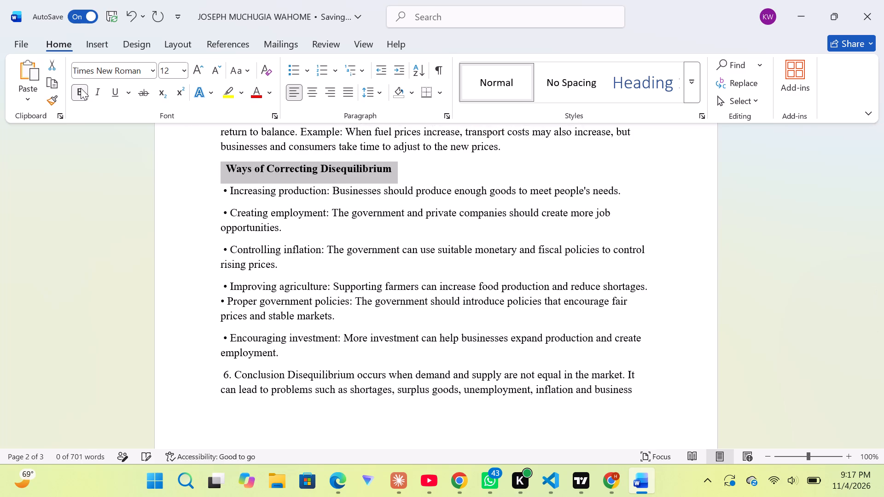
# Remove the number "4." from the start of the "Theories Behind Disequilibrium" paragraph.
pyautogui.scroll(3, 178, 184)
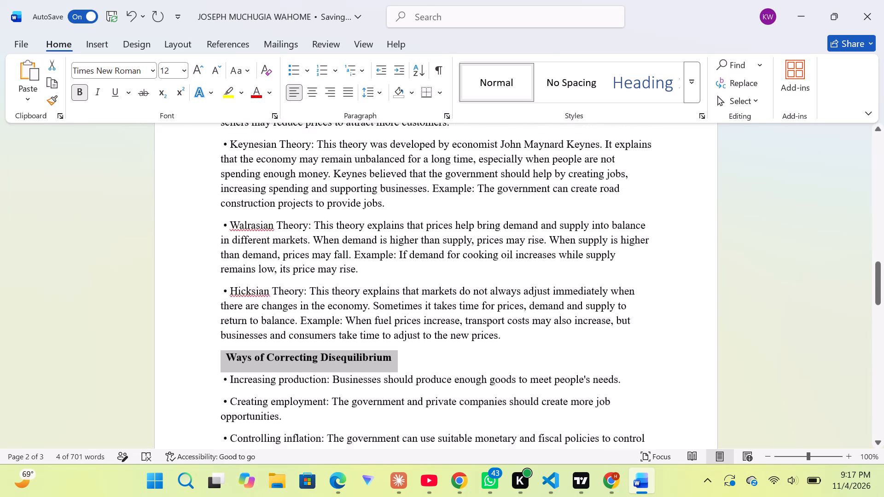
pyautogui.scroll(2, 178, 184)
pyautogui.hscroll(1, 178, 184)
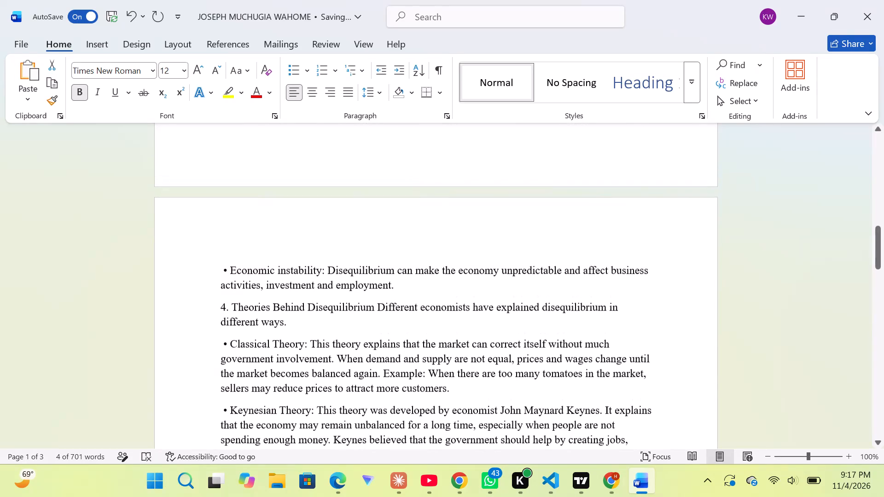
pyautogui.hscroll(1, 178, 184)
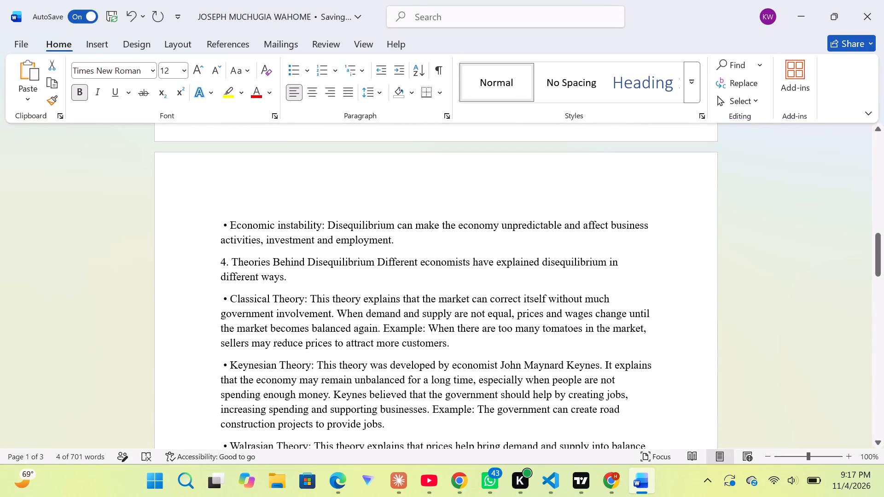
pyautogui.click(217, 260)
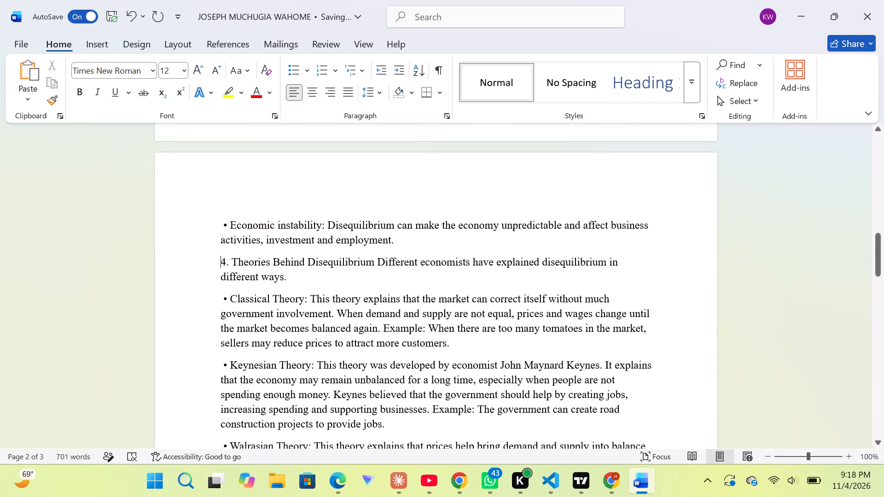
pyautogui.press('Delete')
pyautogui.press('Delete')
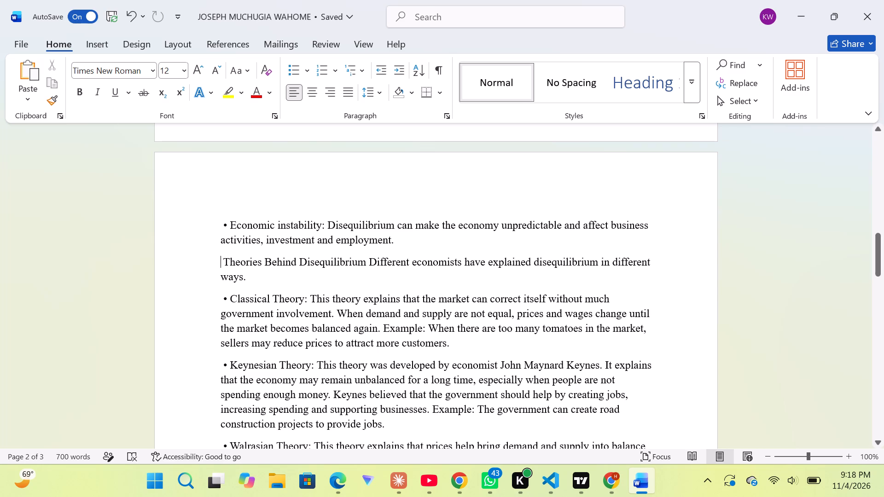
# Make the whole "Theories Behind Disequilibrium" paragraph bold, through "in different ways.".
pyautogui.moveTo(223, 261); pyautogui.dragTo(563, 265)
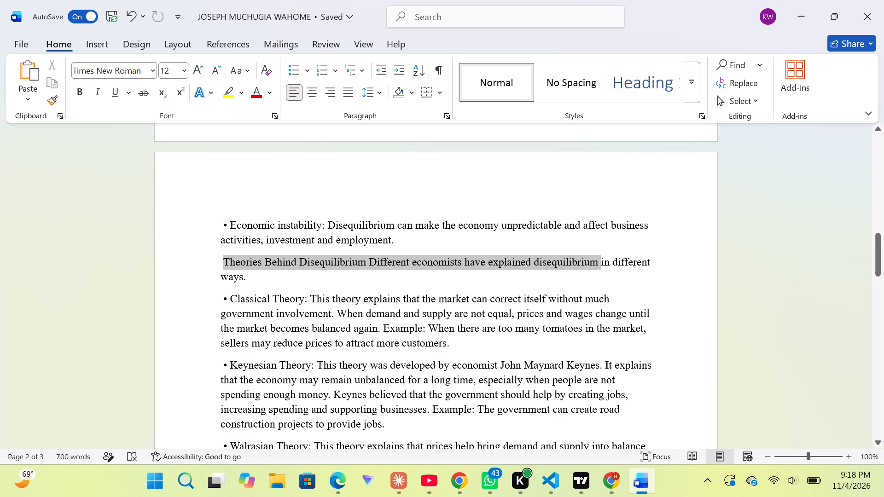
pyautogui.moveTo(563, 265); pyautogui.dragTo(624, 281)
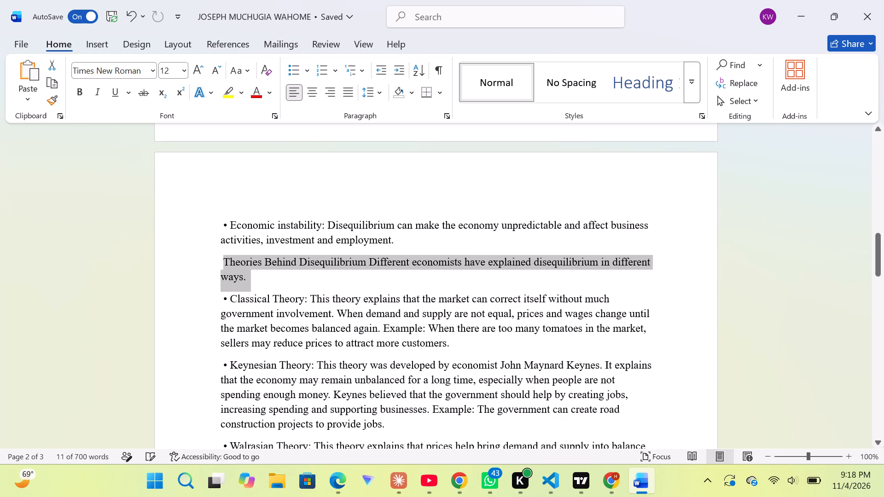
pyautogui.click(80, 90)
pyautogui.click(190, 202)
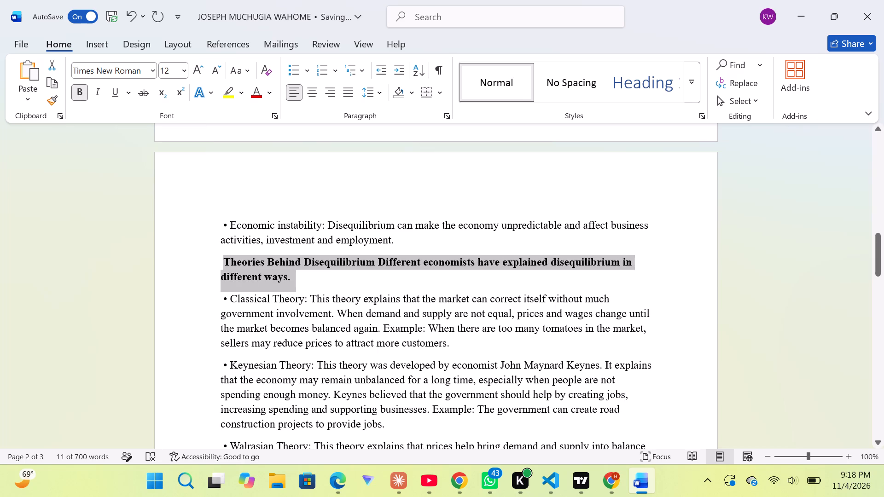
# Remove the number "2." from the start of the "Conditions of Disequilibrium" paragraph.
pyautogui.scroll(3, 209, 212)
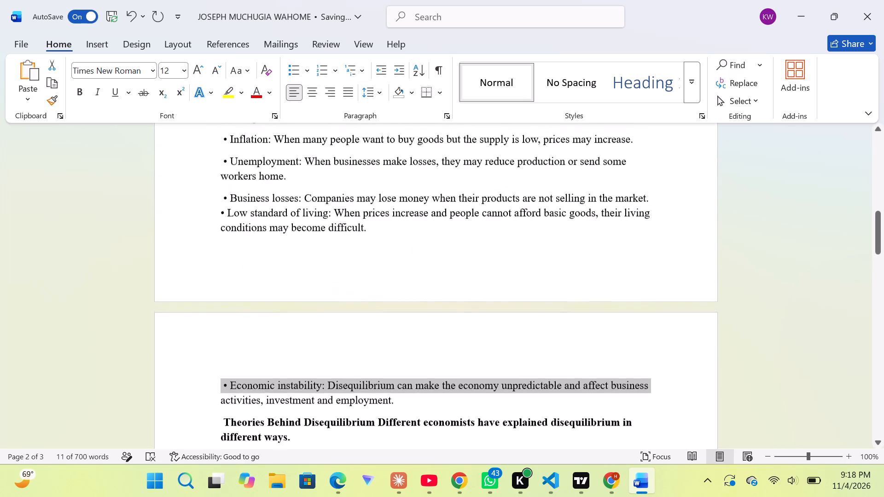
pyautogui.scroll(3, 209, 212)
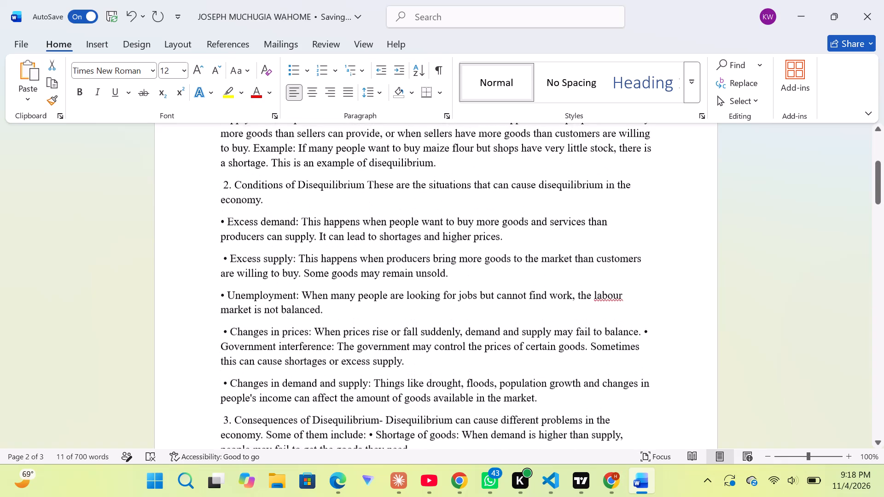
pyautogui.scroll(1, 209, 212)
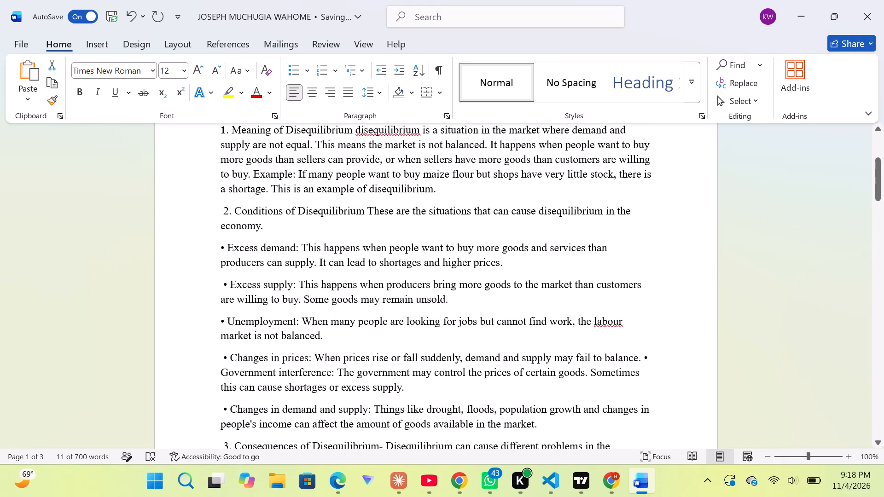
pyautogui.click(221, 210)
pyautogui.press('Delete')
pyautogui.press('Delete')
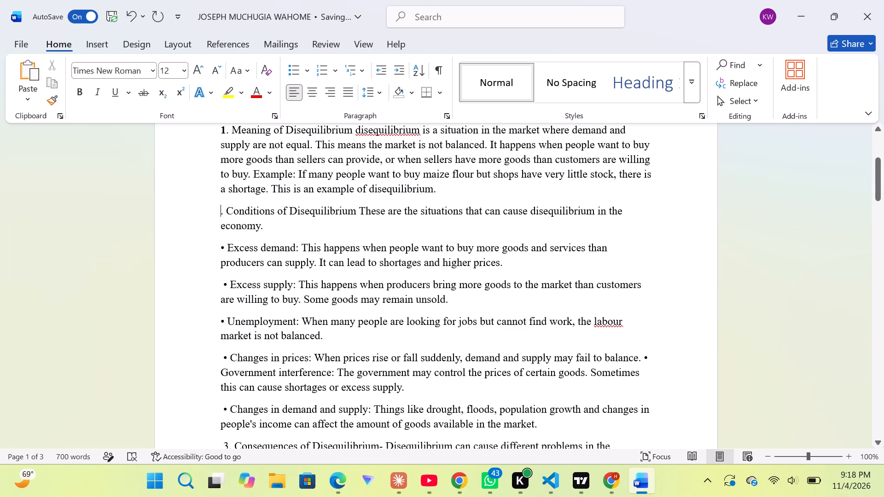
pyautogui.press('Delete')
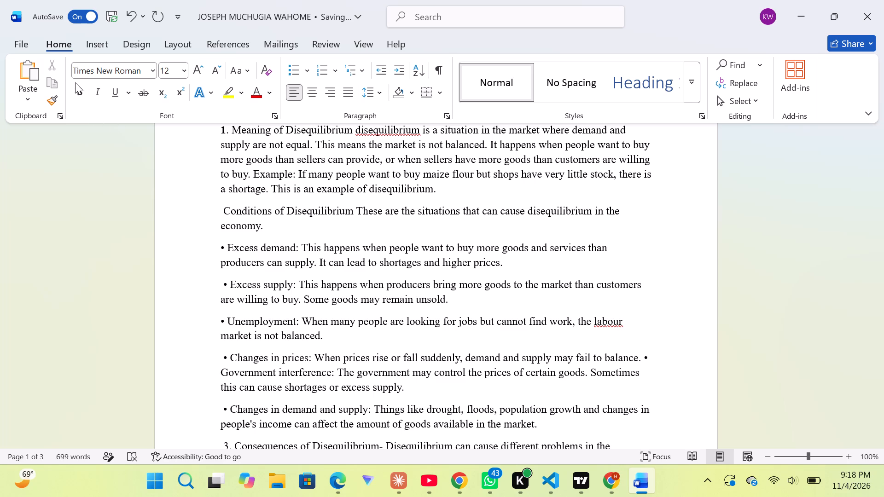
# Make the whole "Conditions of Disequilibrium" paragraph bold, through "in the economy.".
pyautogui.moveTo(222, 209); pyautogui.dragTo(263, 209)
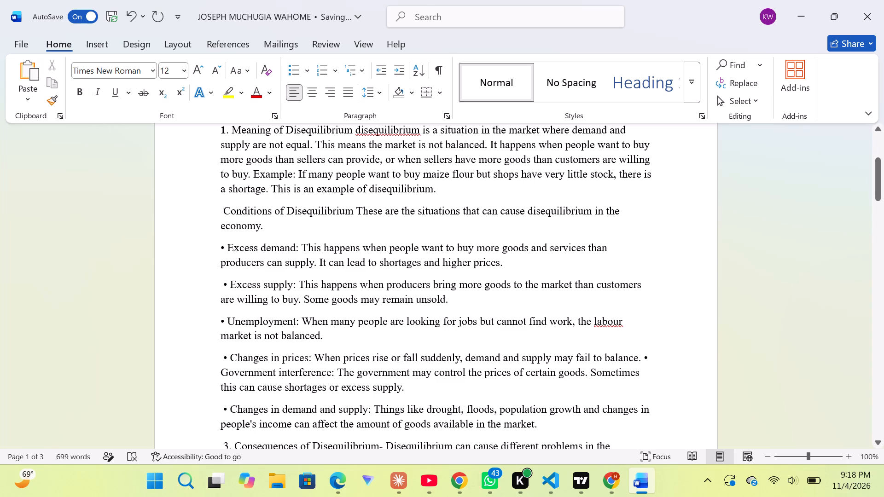
pyautogui.moveTo(263, 209); pyautogui.dragTo(573, 216)
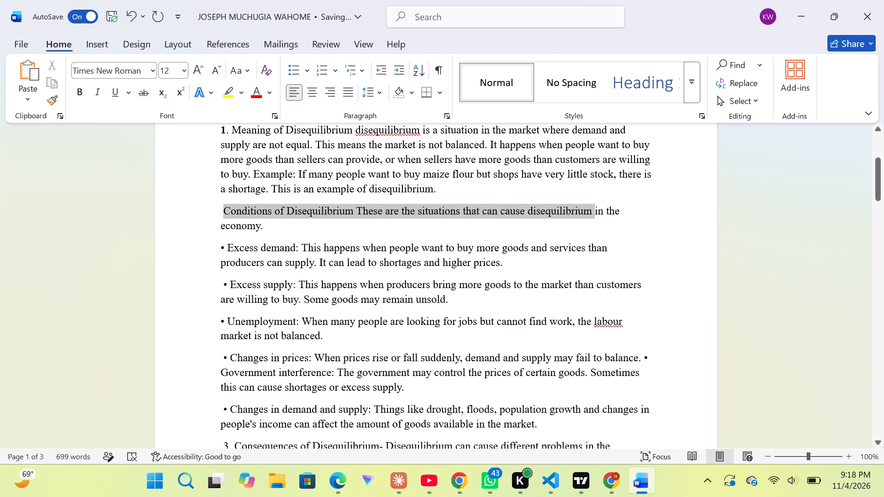
pyautogui.moveTo(573, 216); pyautogui.dragTo(630, 214)
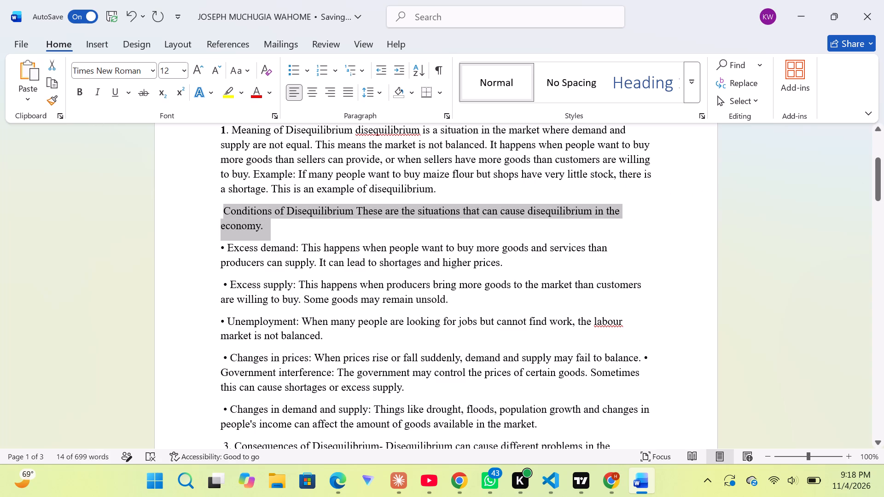
pyautogui.click(76, 94)
pyautogui.click(163, 212)
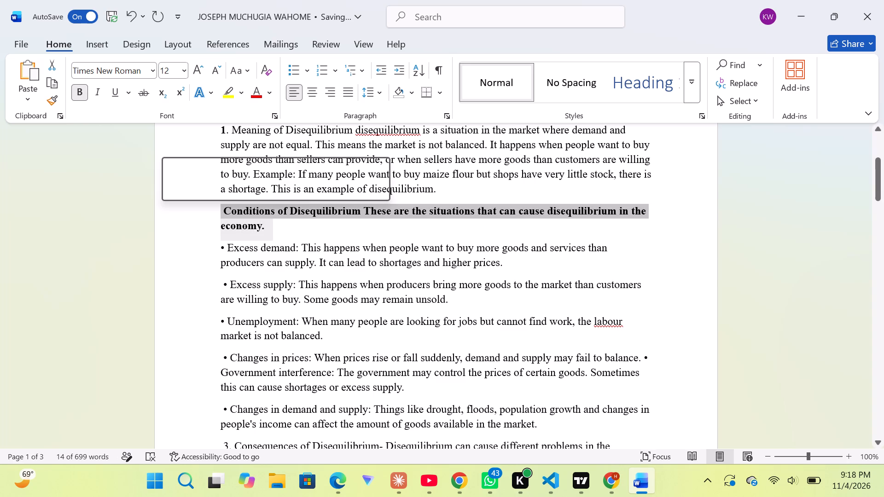
pyautogui.click(204, 233)
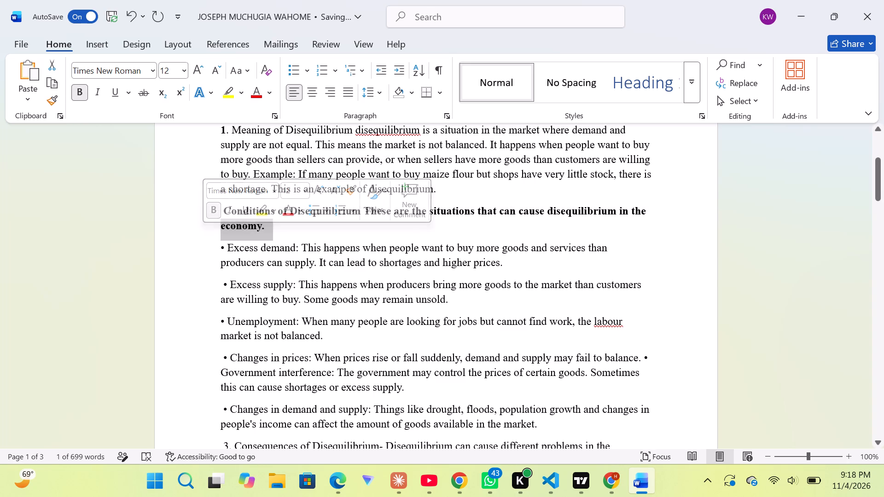
pyautogui.click(168, 249)
pyautogui.click(131, 215)
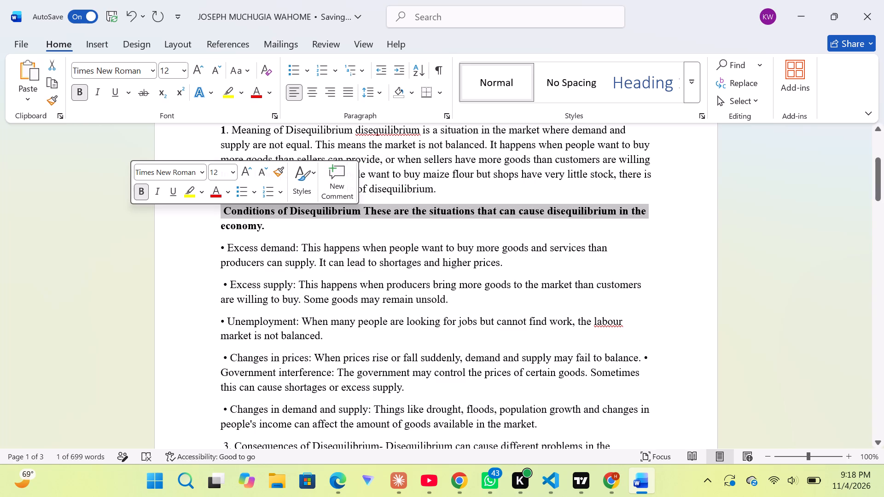
# Change the year at the end of the registration number line under the student's name to 2026.
pyautogui.scroll(1, 195, 216)
pyautogui.click(260, 220)
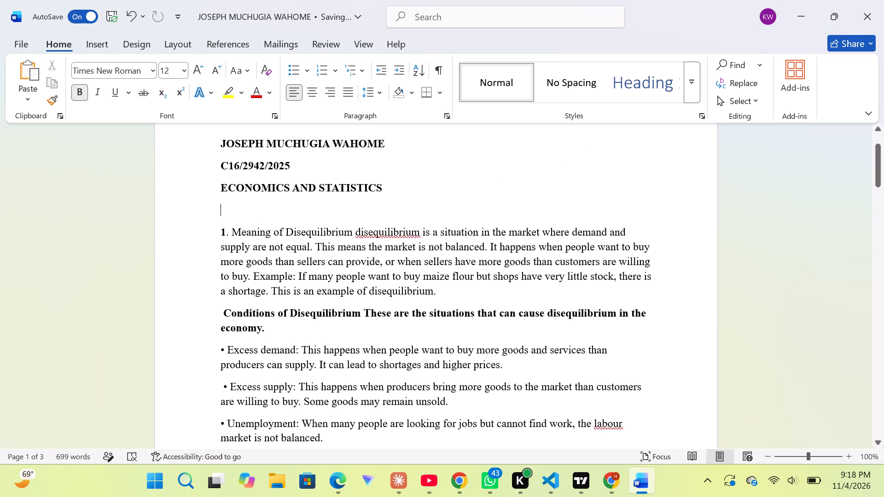
pyautogui.click(285, 165)
pyautogui.press('Delete')
pyautogui.press('6')
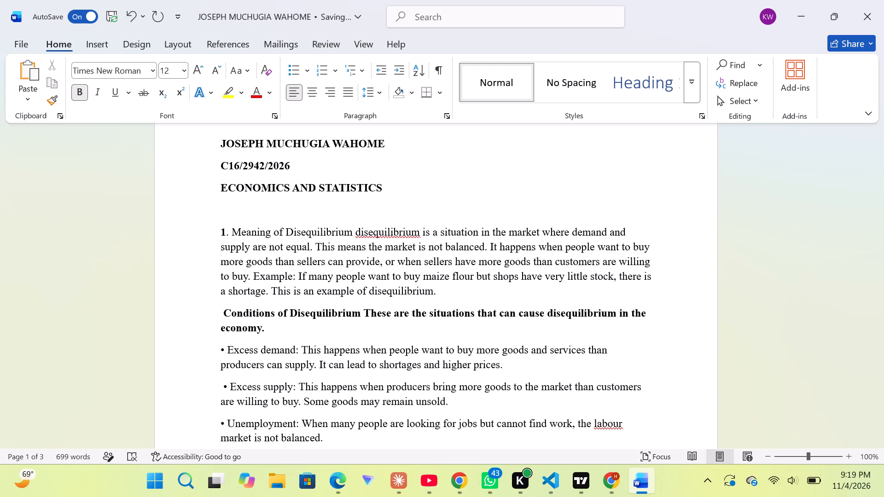
# Split "6. Conclusion" onto its own line, separate from the paragraph starting "Disequilibrium occurs when demand and supply are not equal".
pyautogui.scroll(-1, 325, 215)
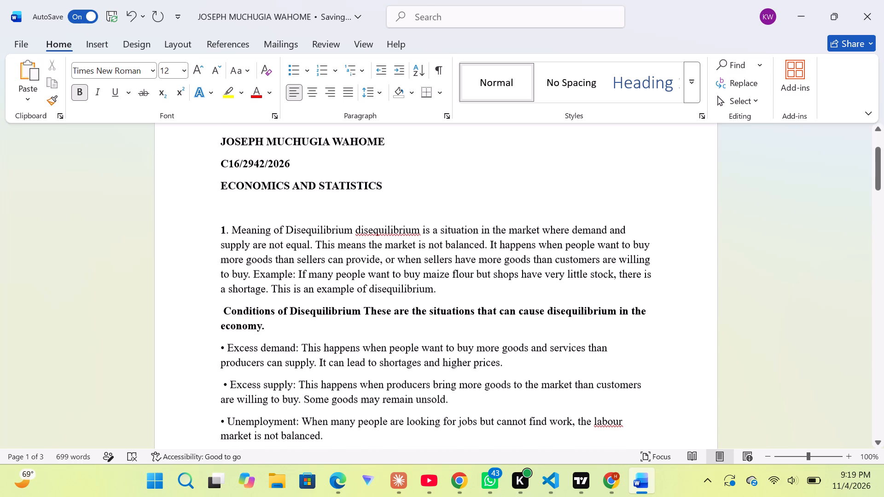
pyautogui.scroll(-4, 325, 215)
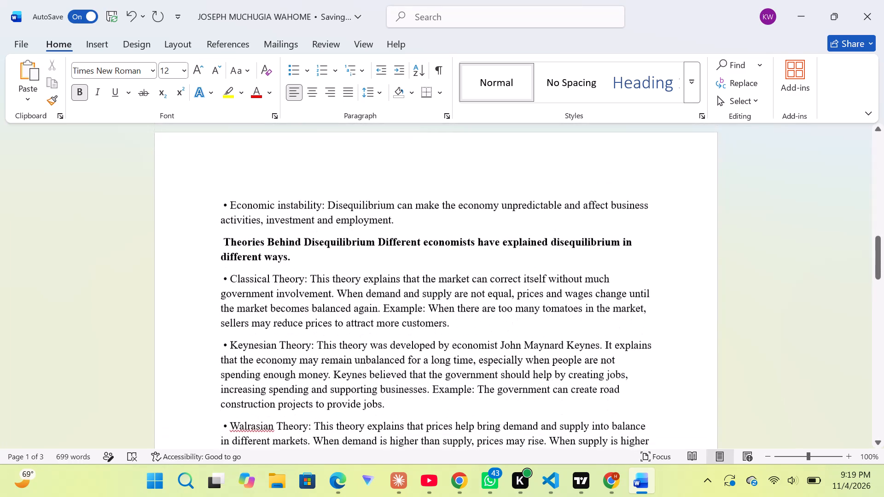
pyautogui.scroll(-2, 325, 215)
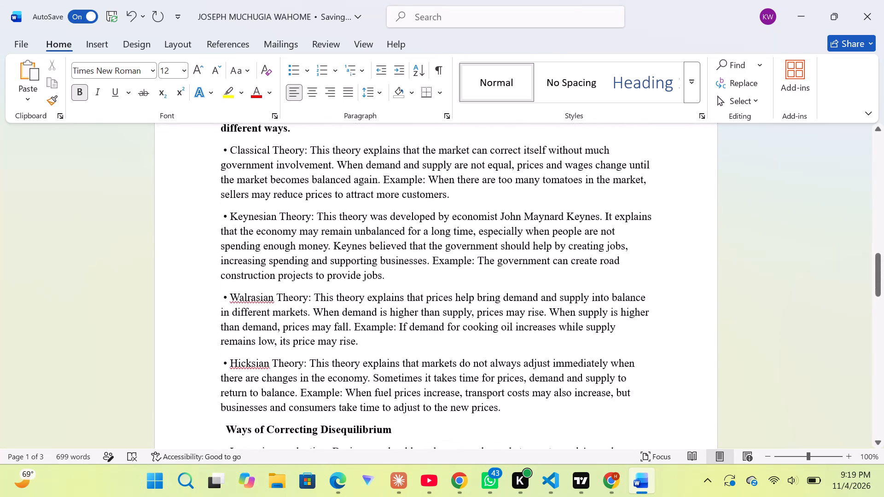
pyautogui.scroll(-3, 325, 215)
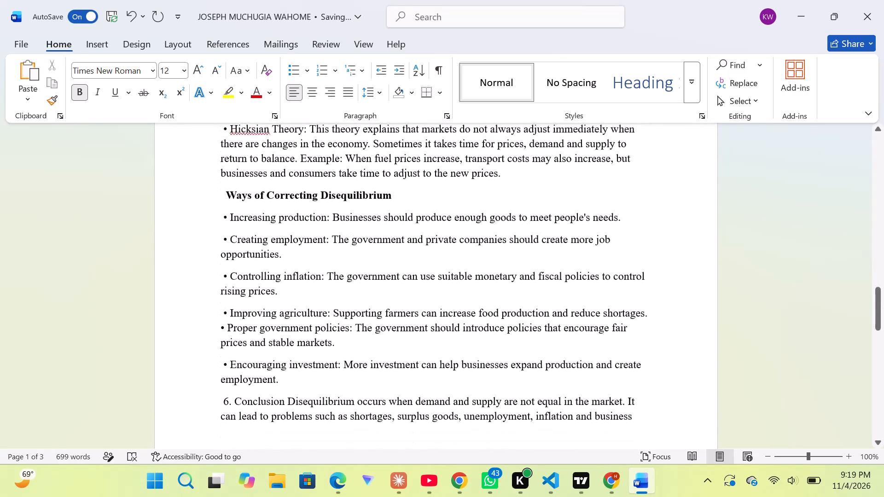
pyautogui.scroll(-3, 325, 215)
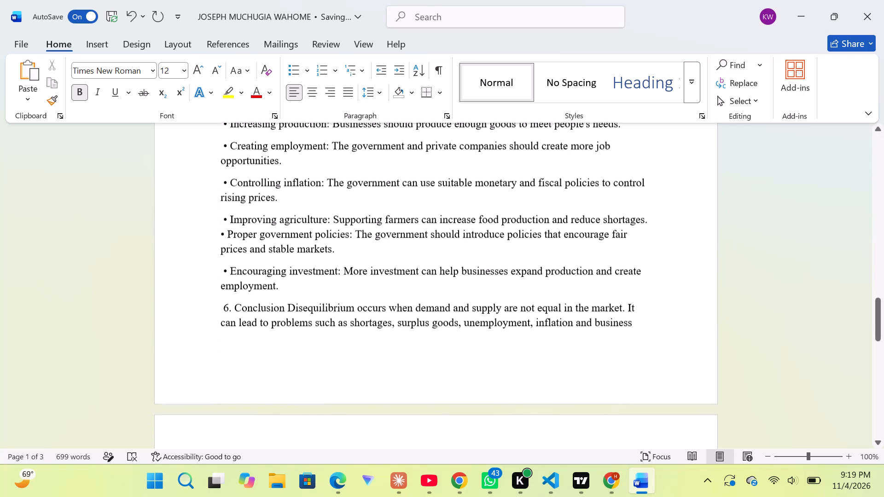
pyautogui.scroll(-2, 325, 215)
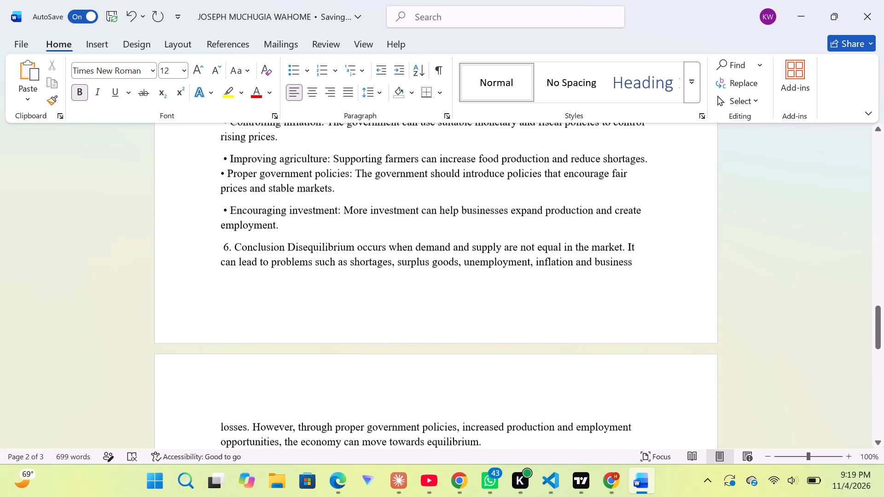
pyautogui.scroll(-1, 325, 215)
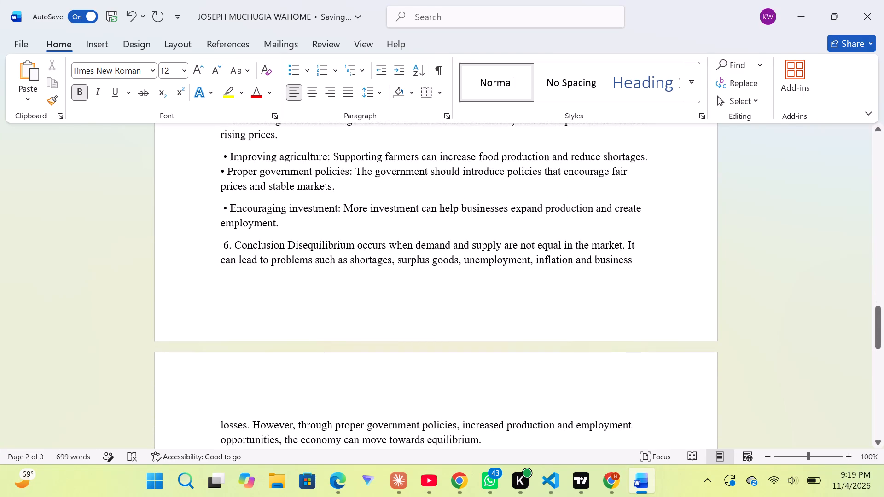
pyautogui.click(224, 242)
pyautogui.click(285, 243)
pyautogui.press('Return')
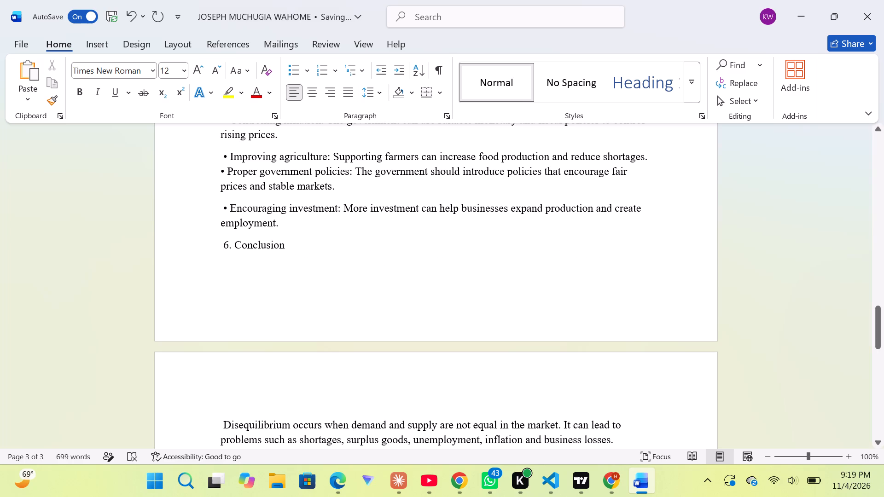
# Remove the number "6." from the start of the "Conclusion" heading.
pyautogui.click(222, 242)
pyautogui.press('Delete')
pyautogui.press('Delete')
# Make the heading "Conclusion" bold.
pyautogui.moveTo(222, 242); pyautogui.dragTo(298, 243)
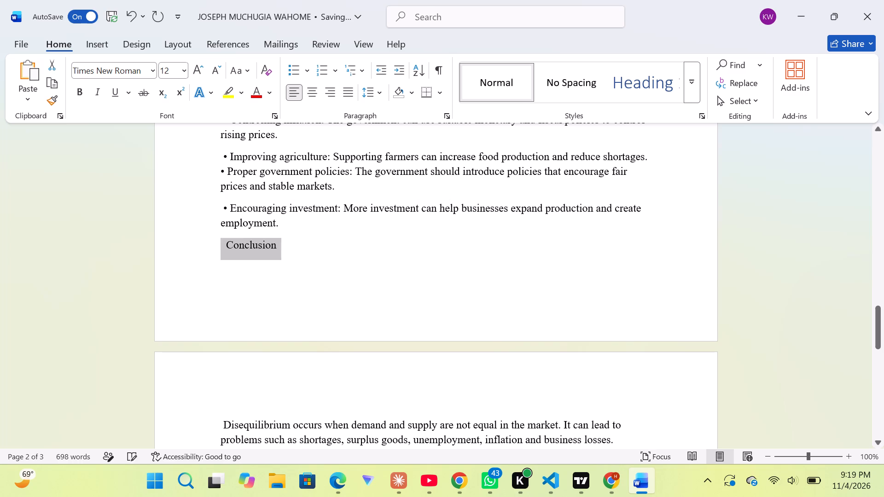
pyautogui.click(76, 85)
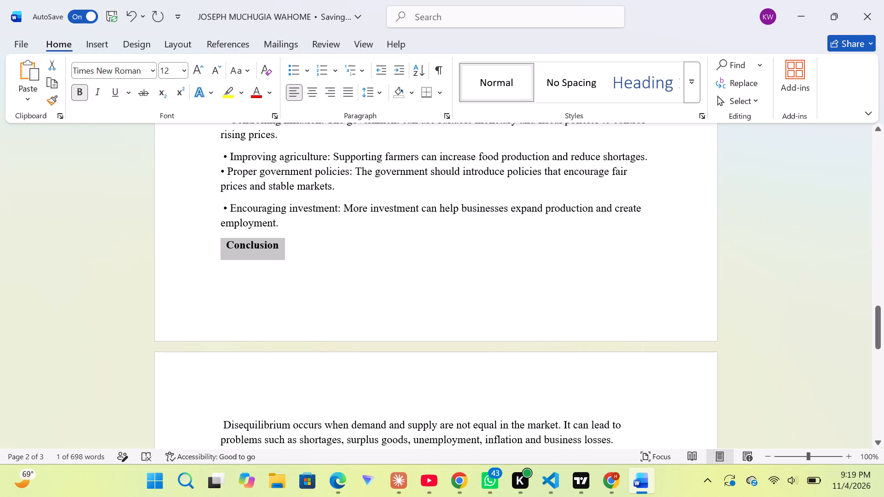
pyautogui.click(216, 297)
# Review the whole document from the concluding paragraph back to the title lines, checking headings, numbering and bullet paragraphs.
pyautogui.scroll(-2, 258, 309)
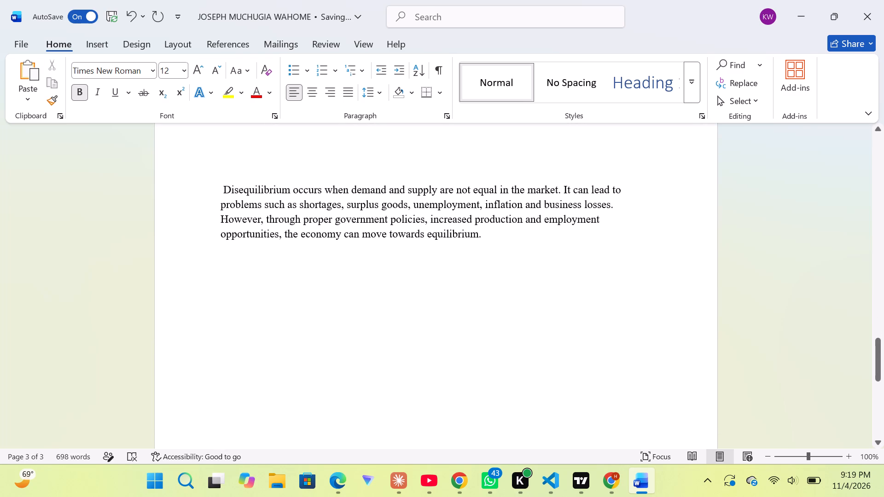
pyautogui.scroll(3, 292, 270)
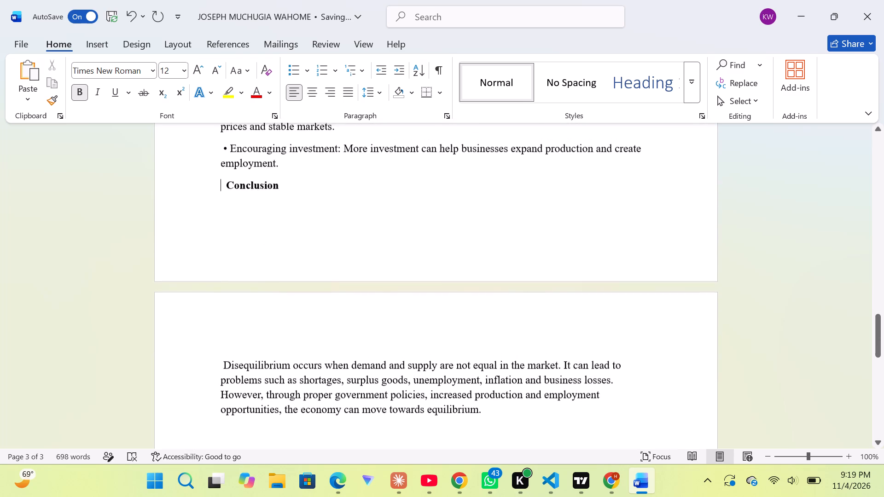
pyautogui.scroll(5, 292, 270)
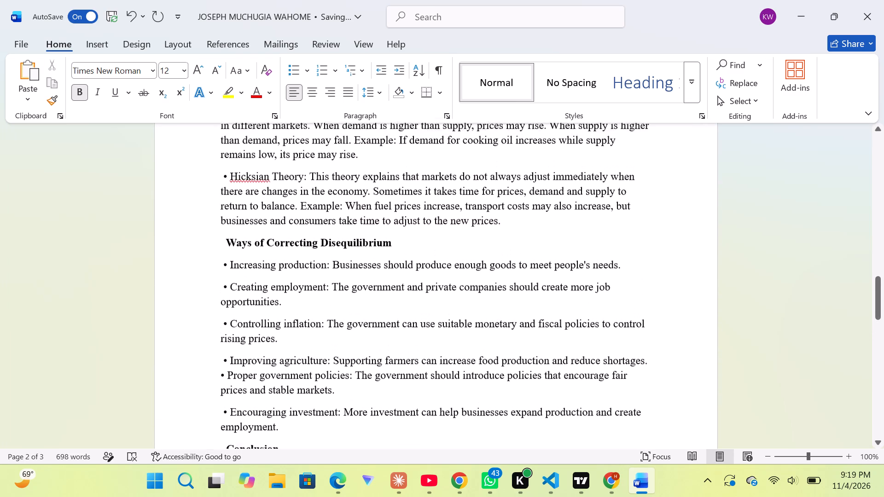
pyautogui.scroll(3, 292, 270)
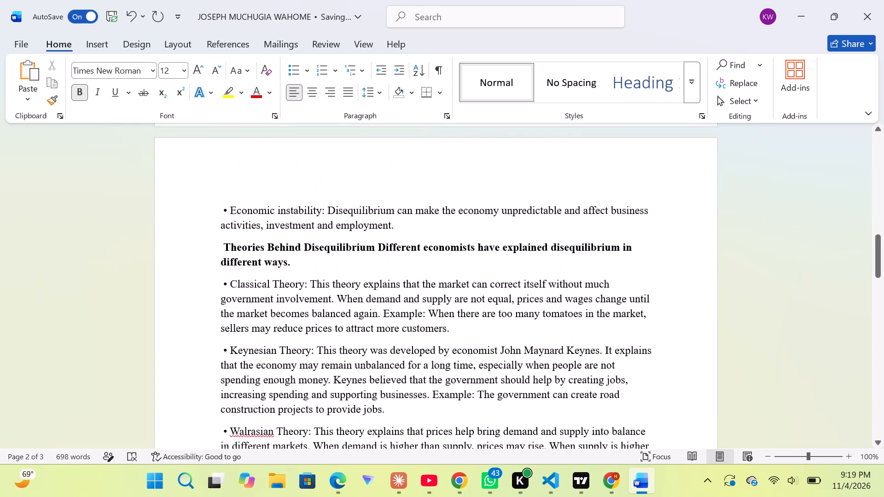
pyautogui.scroll(5, 292, 270)
pyautogui.scroll(-1, 292, 270)
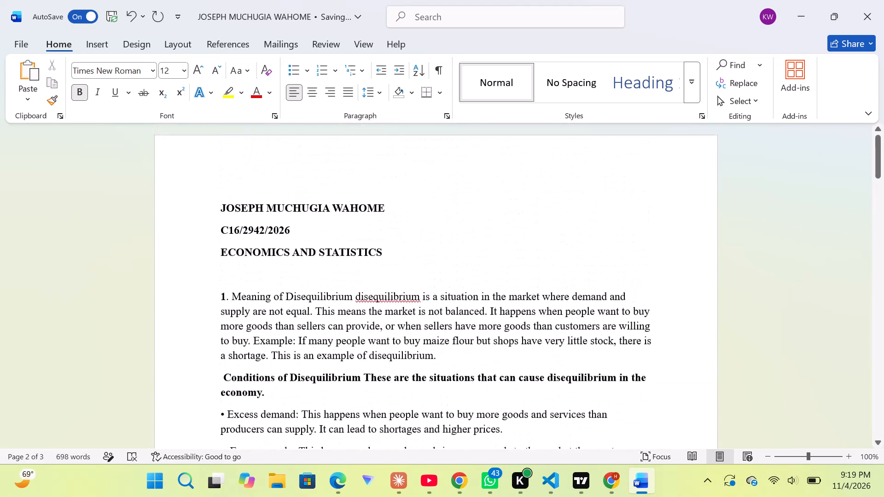
pyautogui.scroll(-5, 292, 270)
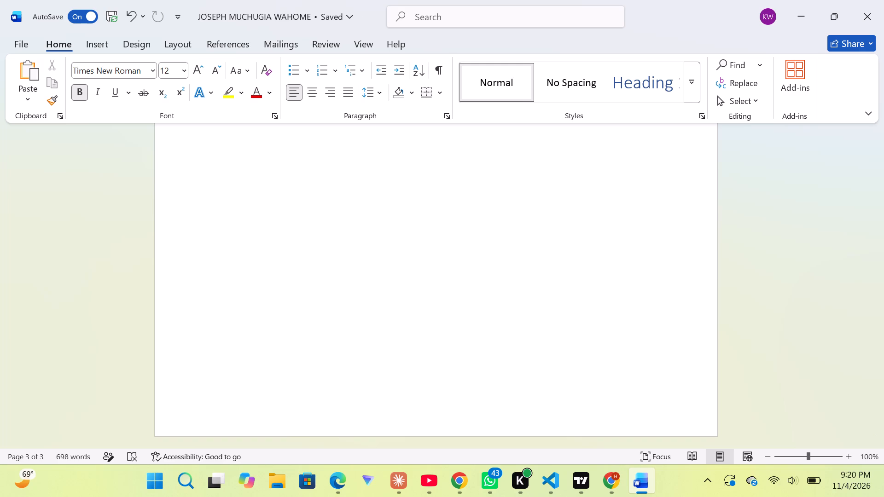
pyautogui.scroll(4, 351, 234)
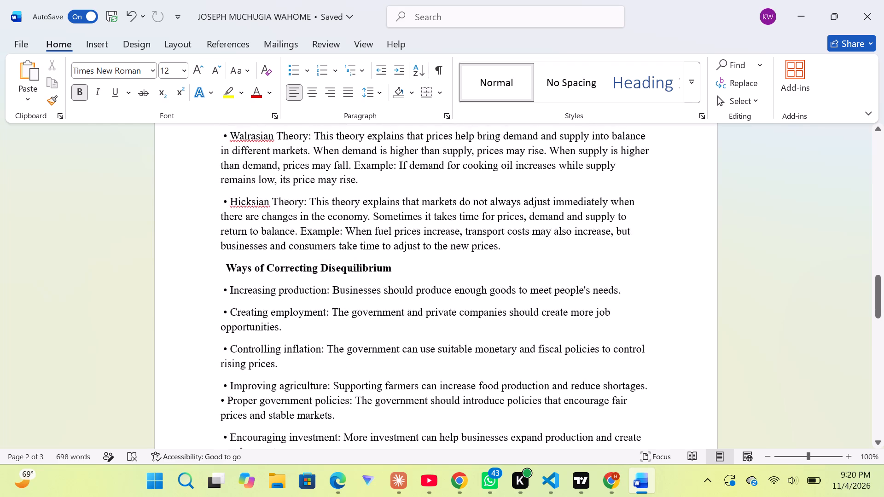
pyautogui.scroll(9, 351, 234)
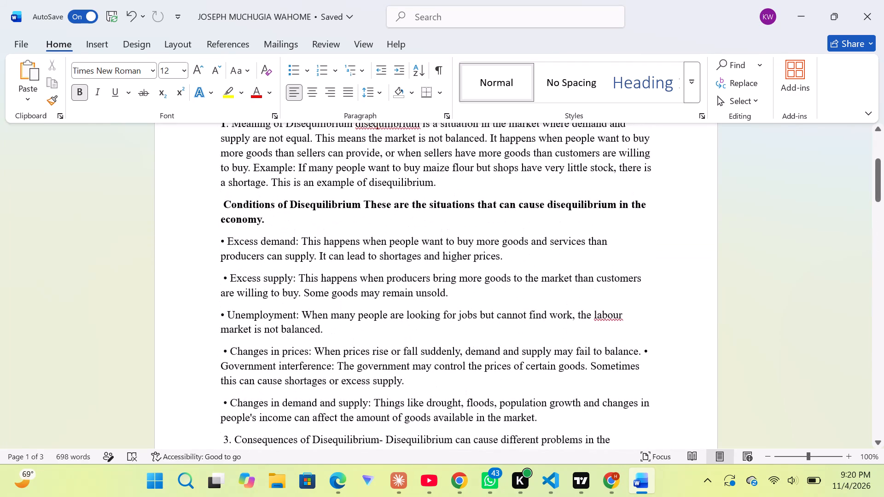
pyautogui.scroll(4, 351, 234)
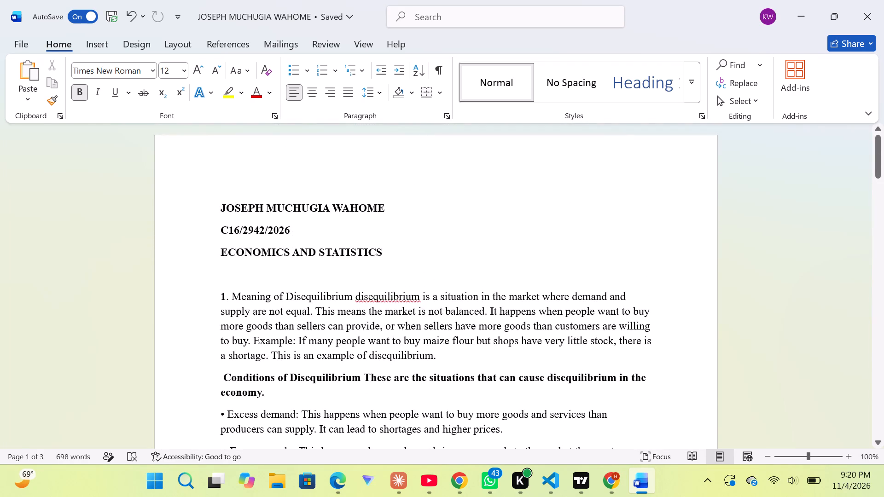
# Place the insertion point at the end of the "ECONOMICS AND STATISTICS" title line.
pyautogui.click(387, 255)
pyautogui.click(228, 266)
pyautogui.click(383, 251)
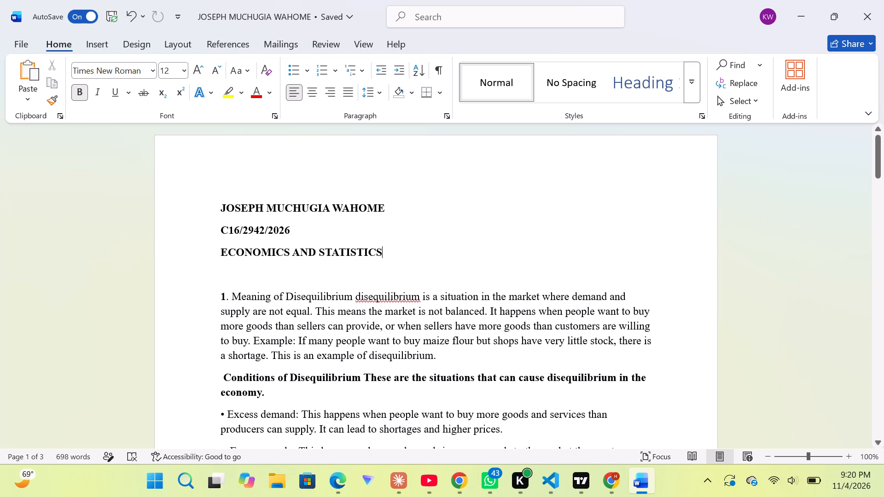
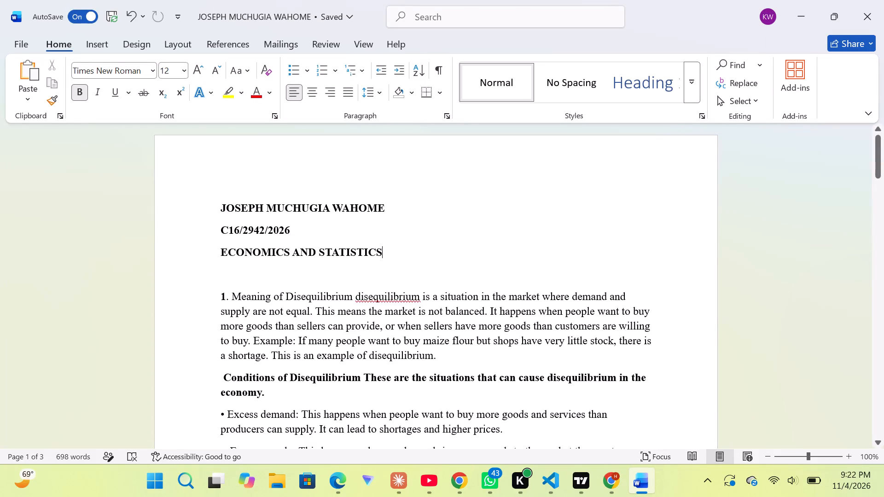
# Insert an empty line below the "ECONOMICS AND STATISTICS" title line.
pyautogui.press('Return')
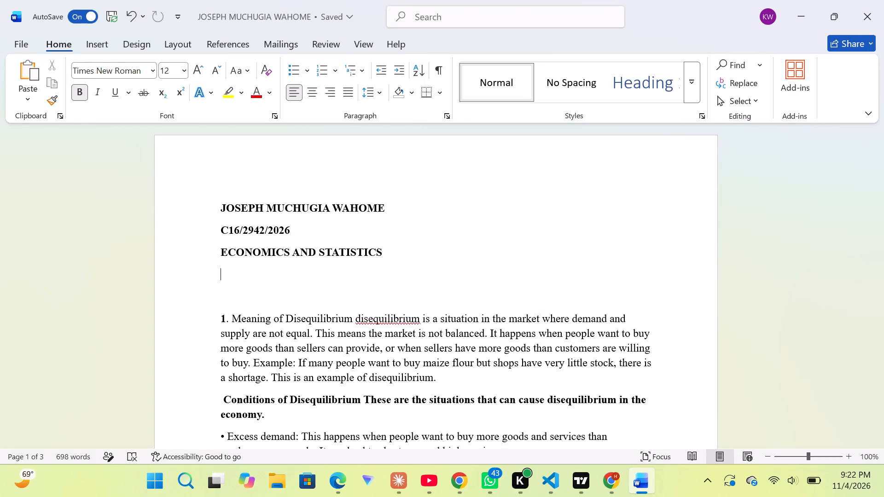
# Remove the leading space from the concluding paragraph that starts with "Disequilibrium occurs when demand and supply".
pyautogui.scroll(-4, 419, 282)
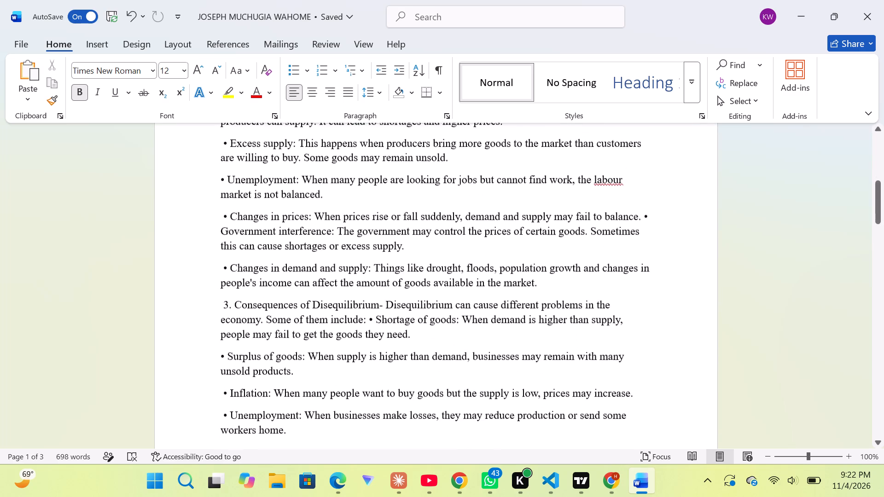
pyautogui.scroll(-1, 419, 282)
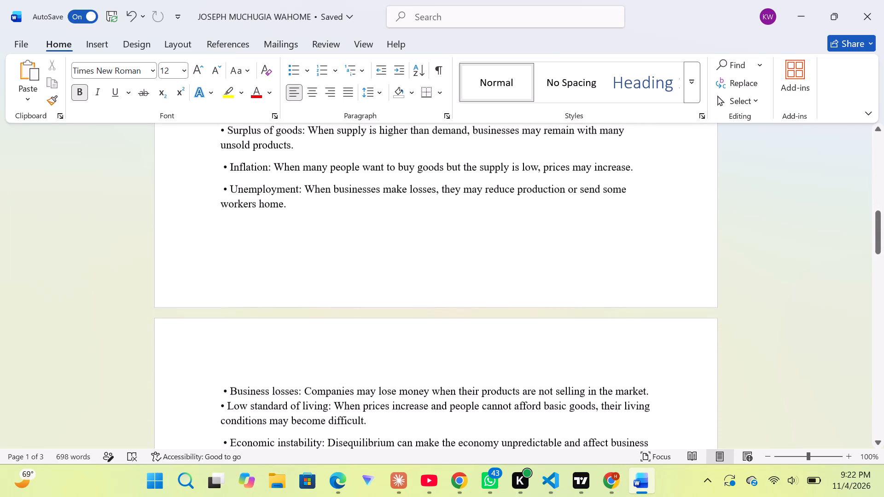
pyautogui.scroll(-1, 419, 282)
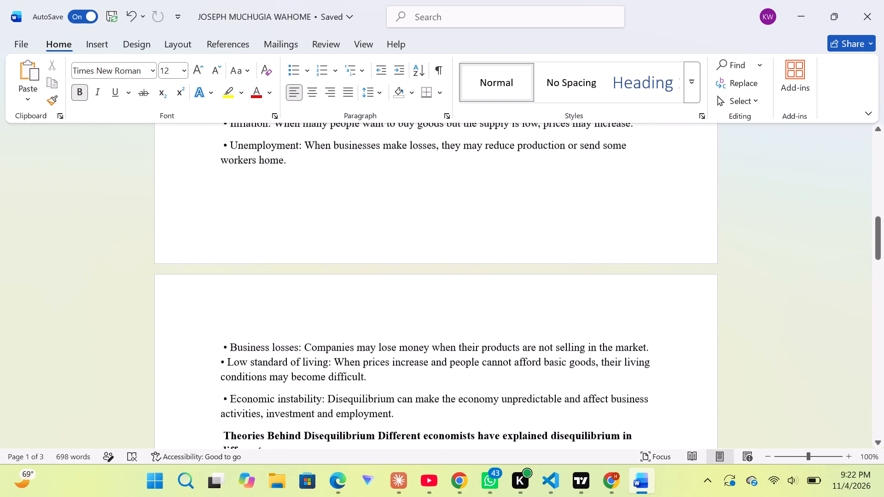
pyautogui.scroll(-5, 419, 282)
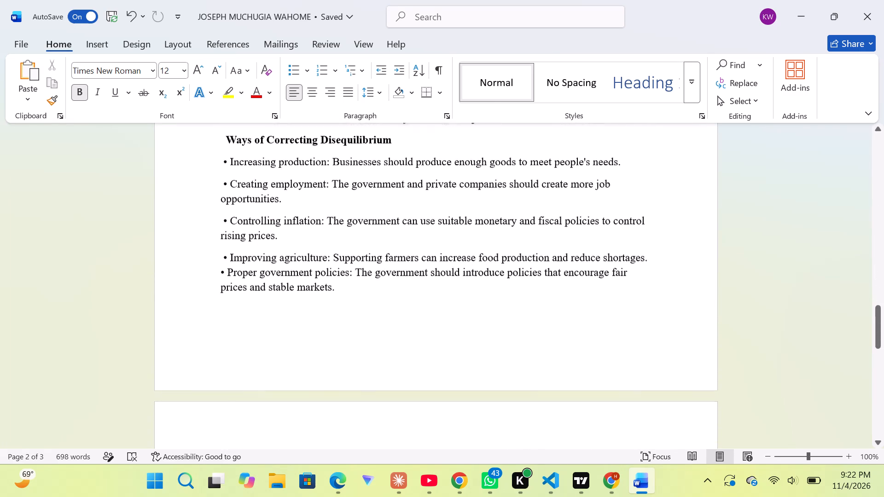
pyautogui.scroll(-2, 419, 282)
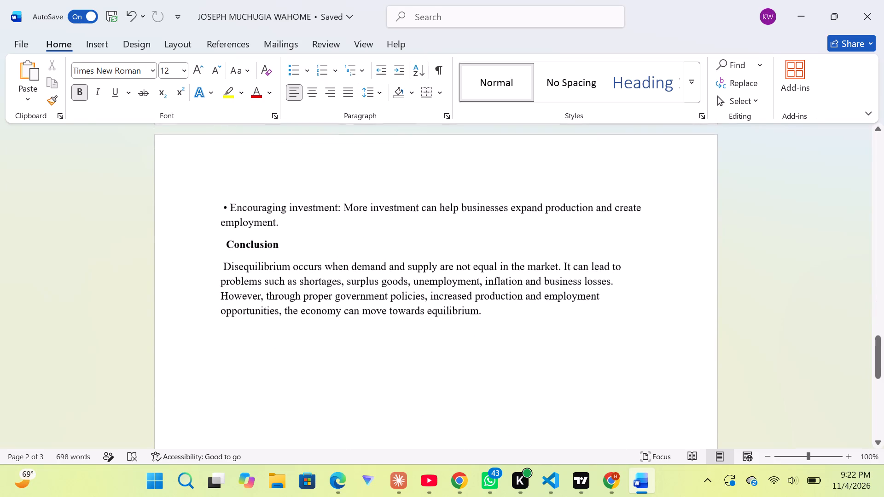
pyautogui.scroll(-1, 419, 282)
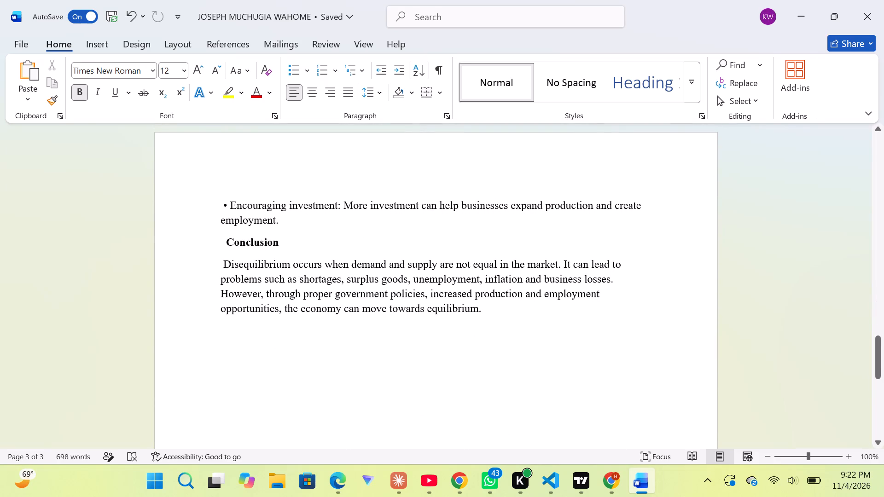
pyautogui.click(217, 265)
pyautogui.press('Delete')
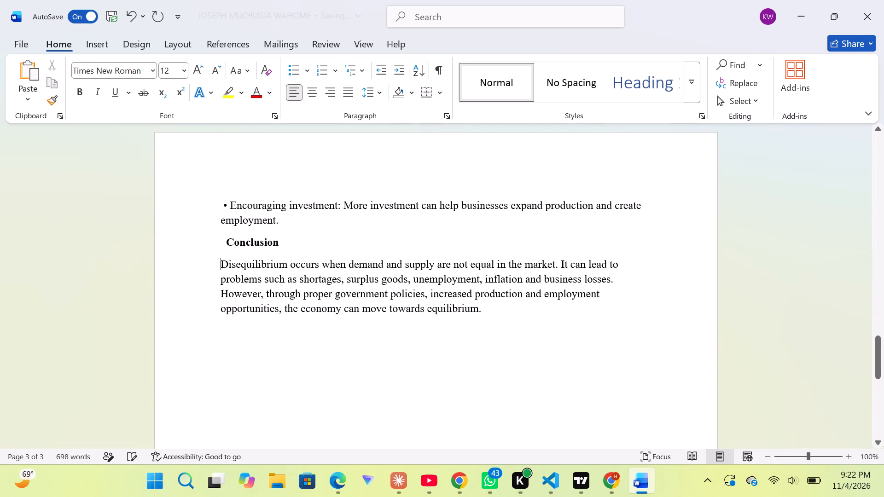
# Remove the leading spaces before the Improving agriculture, Controlling inflation, Creating employment and Increasing production bullets under "Ways of Correcting Disequilibrium".
pyautogui.scroll(1, 224, 214)
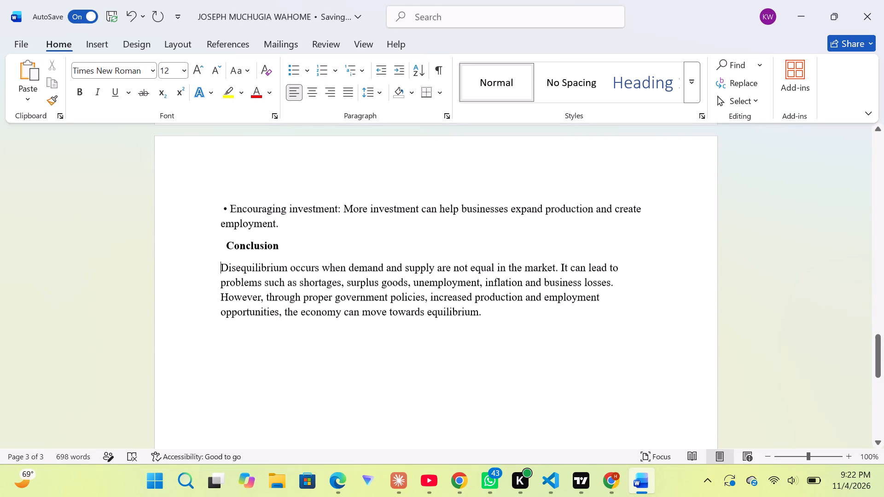
pyautogui.scroll(3, 224, 214)
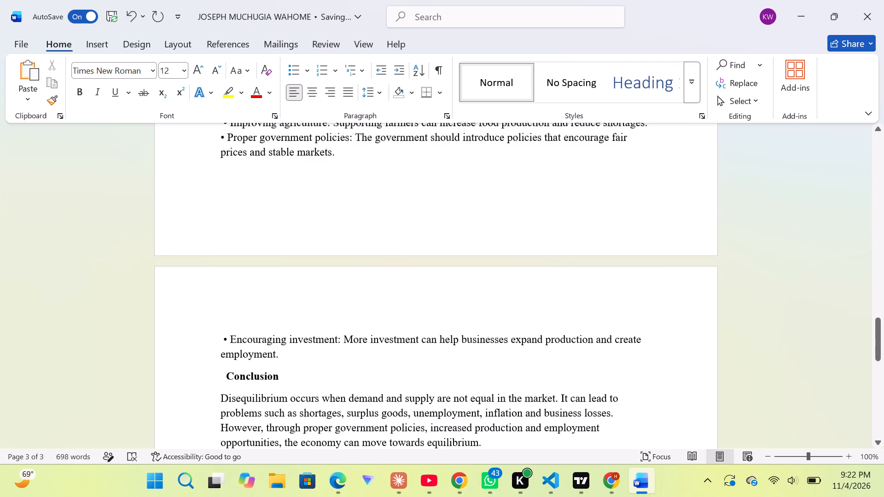
pyautogui.scroll(2, 224, 214)
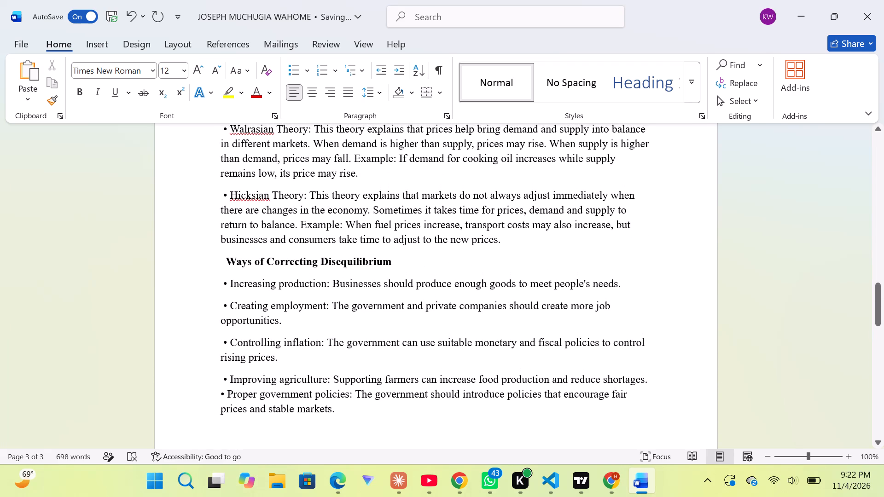
pyautogui.click(219, 381)
pyautogui.press('Delete')
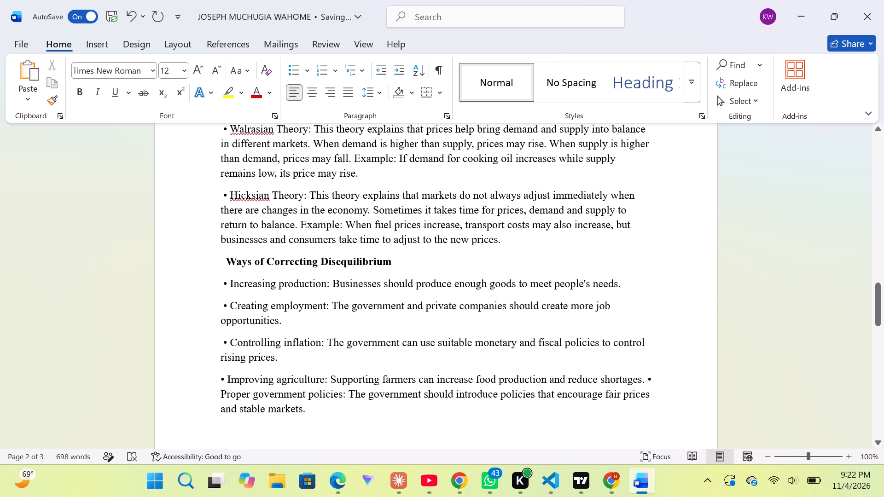
pyautogui.click(216, 342)
pyautogui.press('Delete')
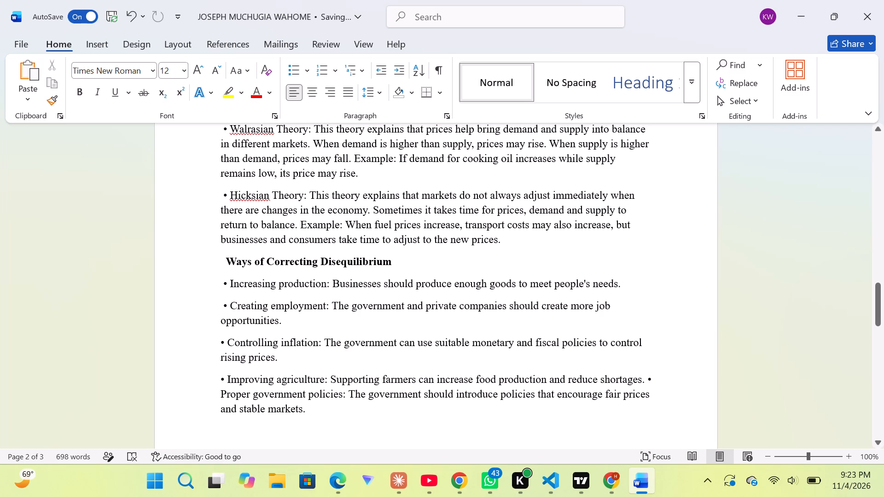
pyautogui.click(216, 302)
pyautogui.press('Delete')
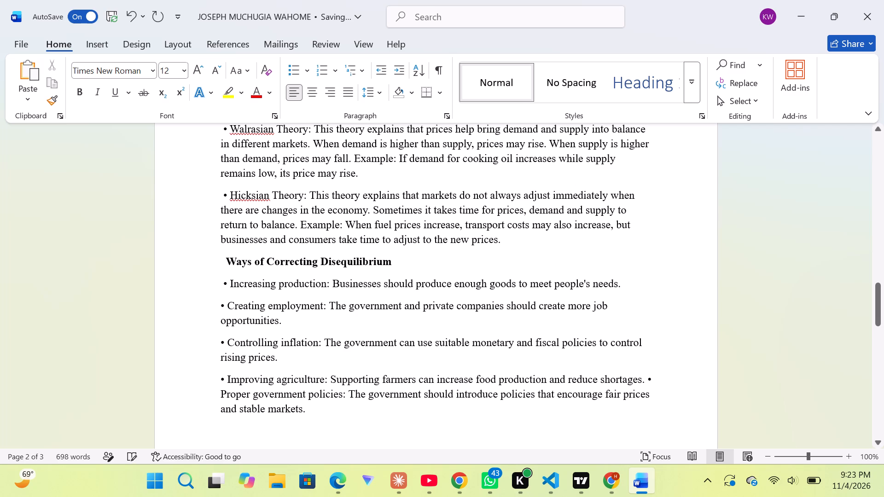
pyautogui.click(215, 278)
pyautogui.press('Delete')
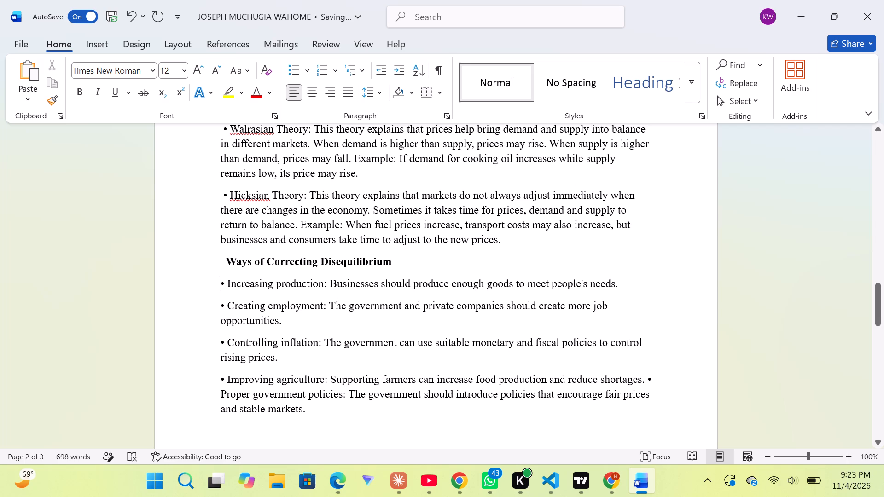
# Remove the leading spaces before the Classical, Keynesian, Walrasian and Hicksian Theory bullets under "Theories Behind Disequilibrium".
pyautogui.scroll(4, 217, 195)
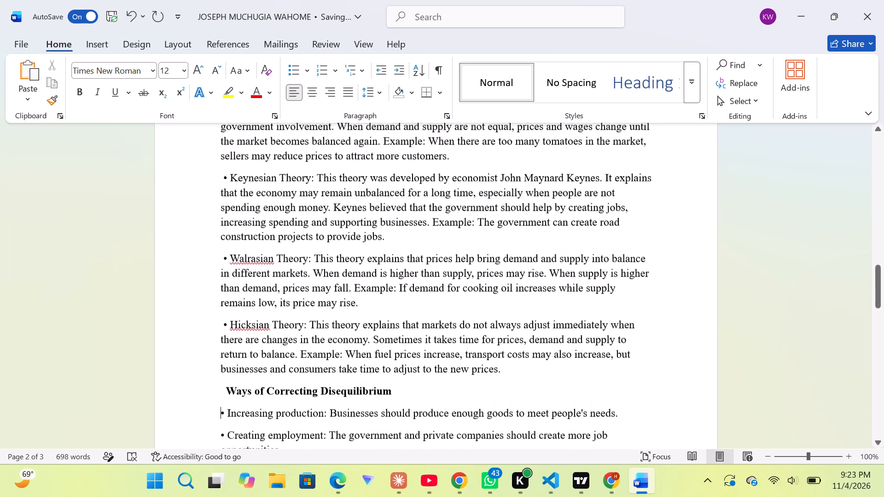
pyautogui.scroll(2, 217, 195)
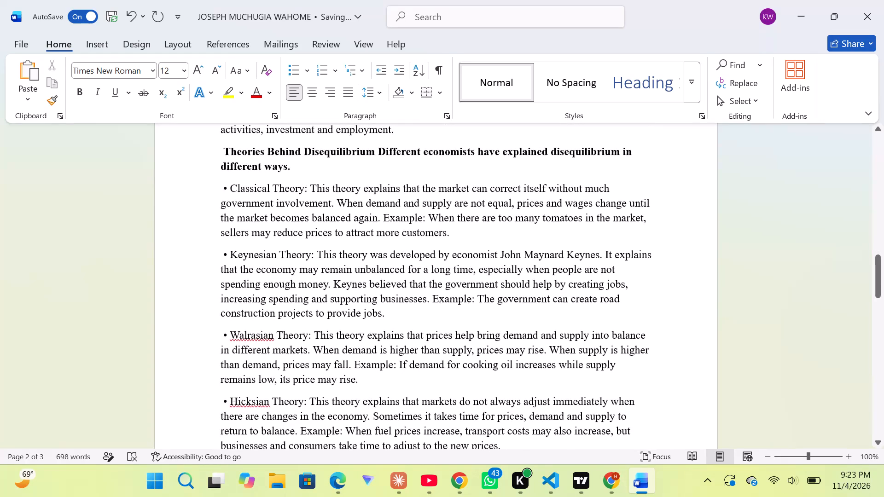
pyautogui.click(217, 186)
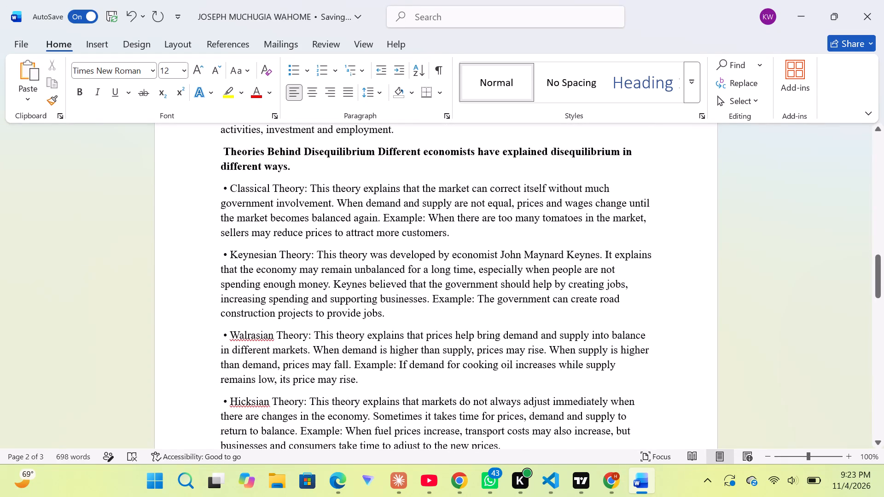
pyautogui.press('Delete')
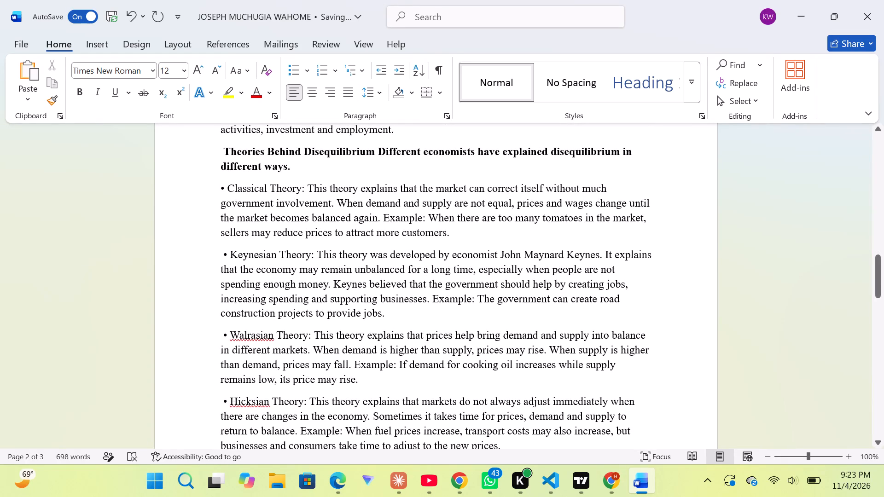
pyautogui.click(220, 254)
pyautogui.press('Delete')
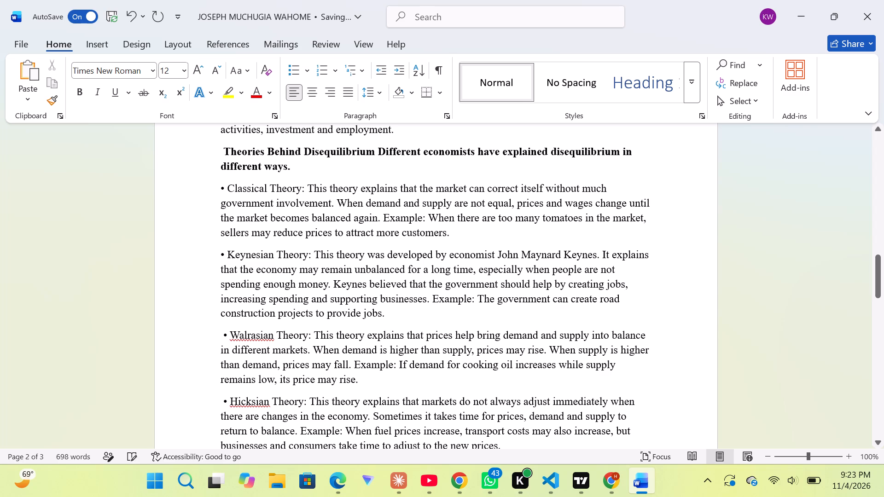
pyautogui.click(218, 334)
pyautogui.press('Delete')
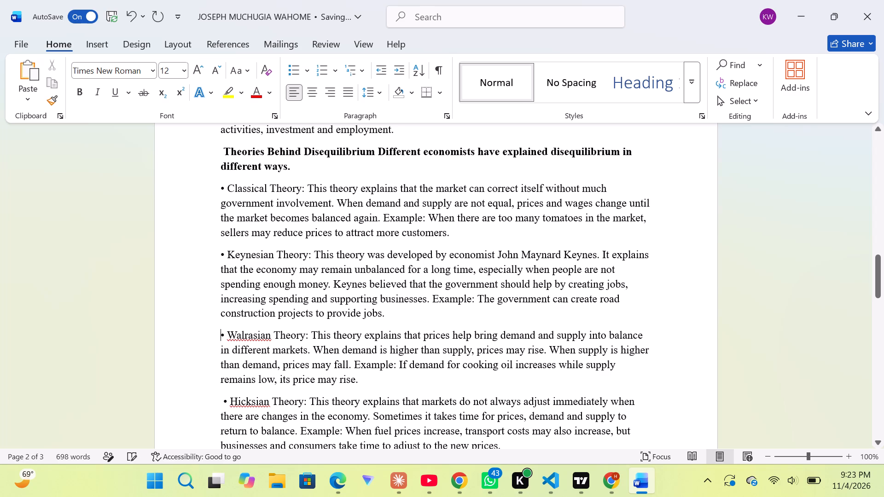
pyautogui.click(220, 404)
pyautogui.press('Delete')
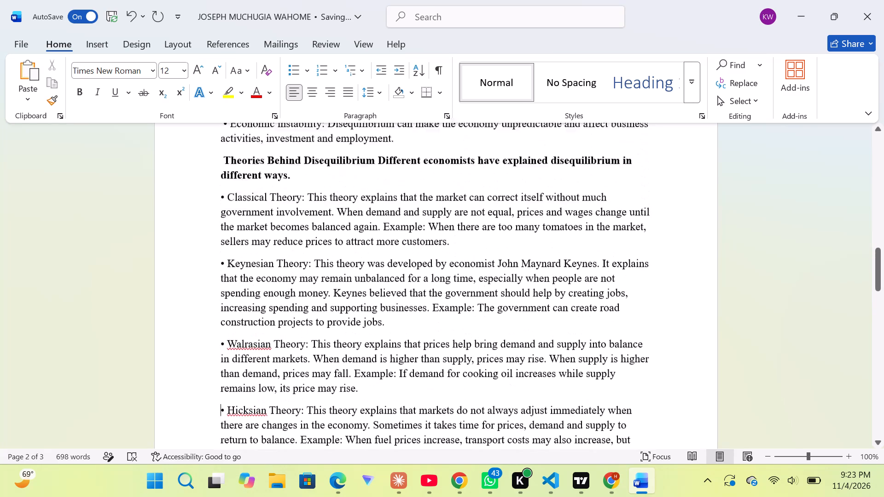
# Remove the leading space before the "Business losses" bullet at the start of the second page.
pyautogui.scroll(2, 220, 404)
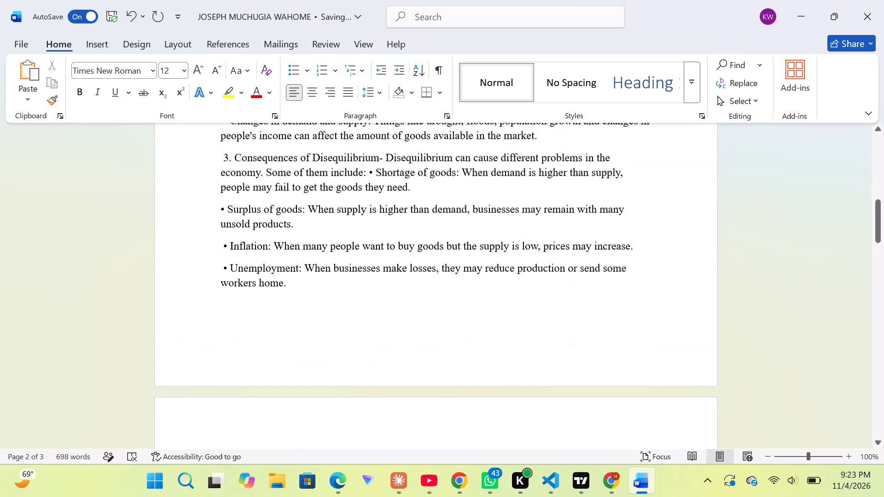
pyautogui.scroll(-1, 215, 368)
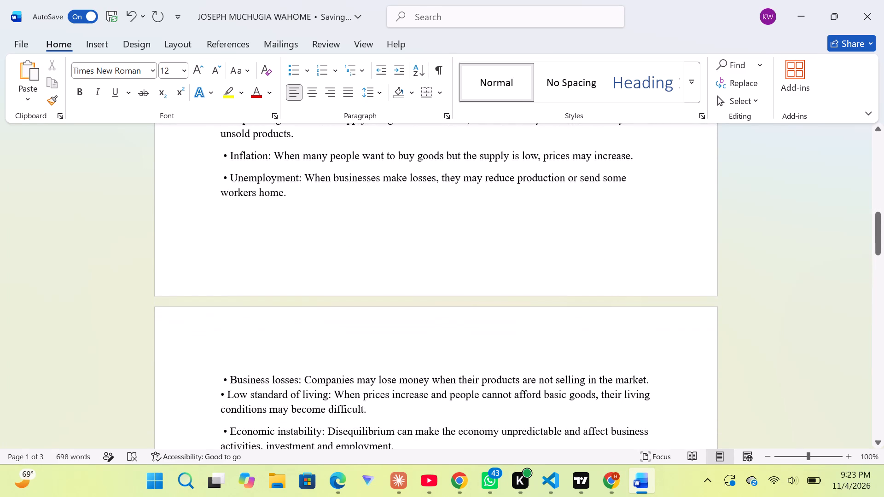
pyautogui.click(218, 378)
pyautogui.press('Delete')
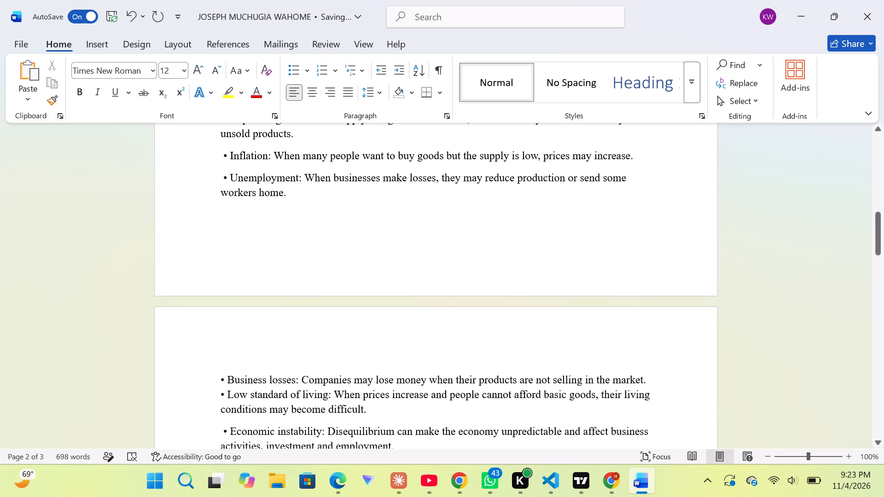
# Remove the leading spaces before the Excess supply, Changes in prices, and Changes in demand and supply bullets under "Conditions of Disequilibrium".
pyautogui.scroll(1, 225, 332)
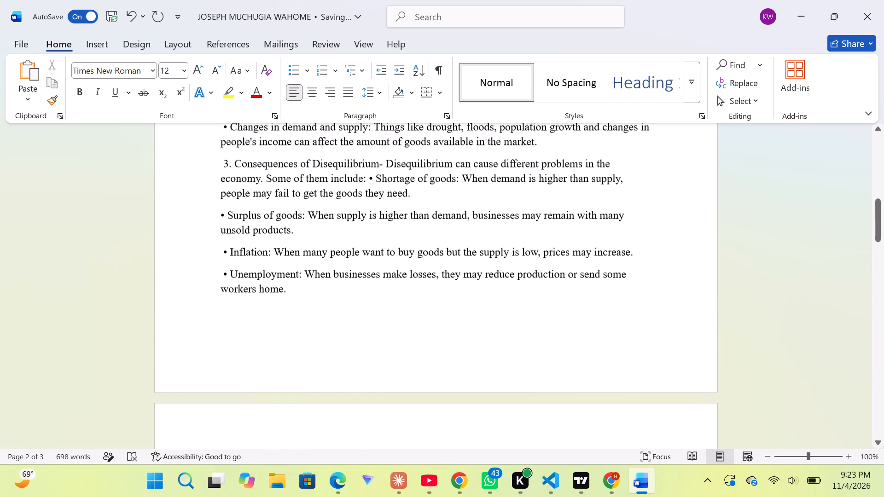
pyautogui.scroll(1, 225, 332)
pyautogui.scroll(-1, 225, 332)
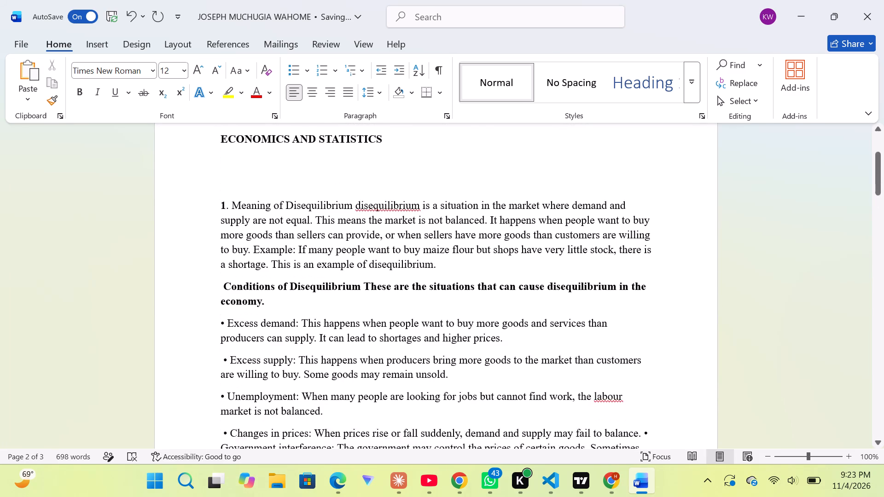
pyautogui.scroll(-1, 225, 332)
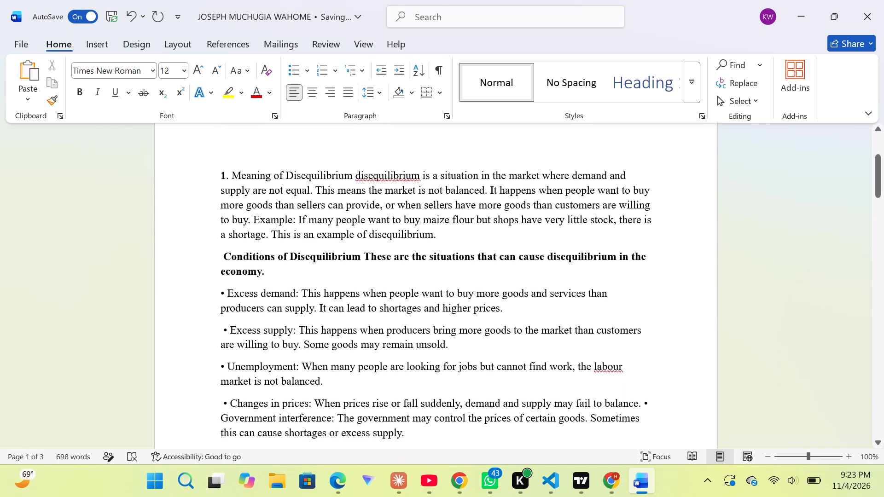
pyautogui.click(220, 326)
pyautogui.press('Delete')
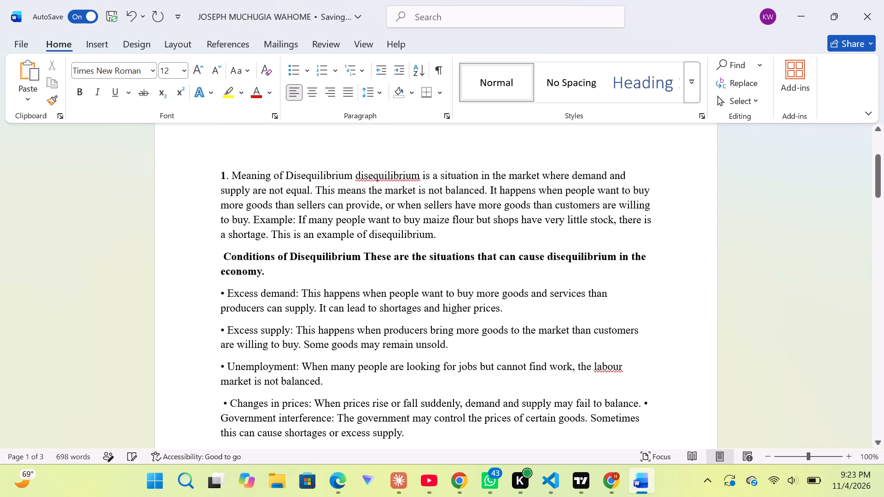
pyautogui.click(217, 295)
pyautogui.click(221, 401)
pyautogui.press('Delete')
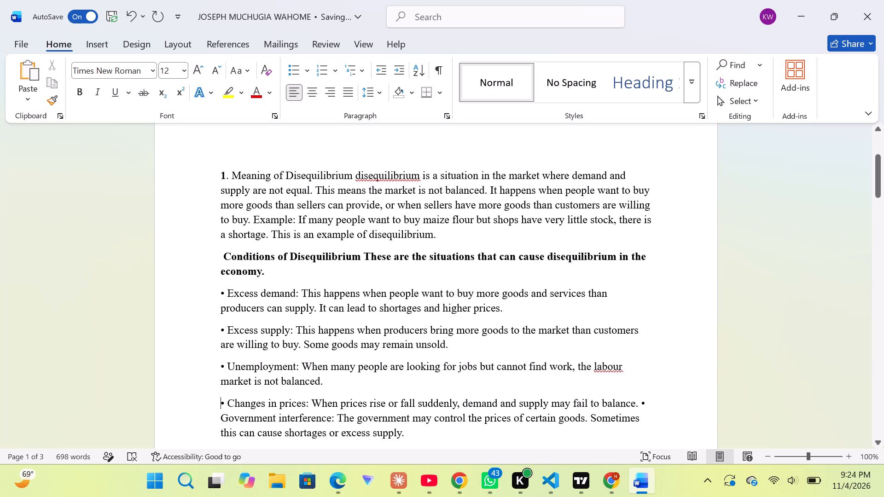
pyautogui.scroll(-1, 262, 316)
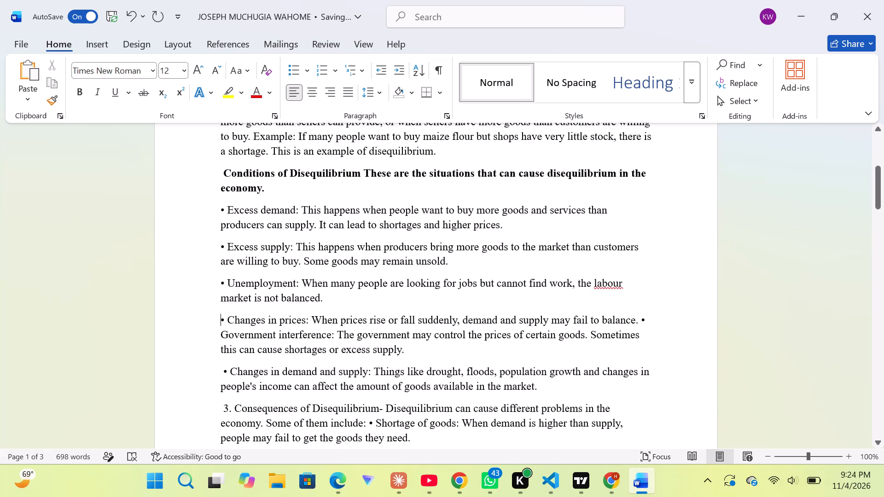
pyautogui.click(221, 368)
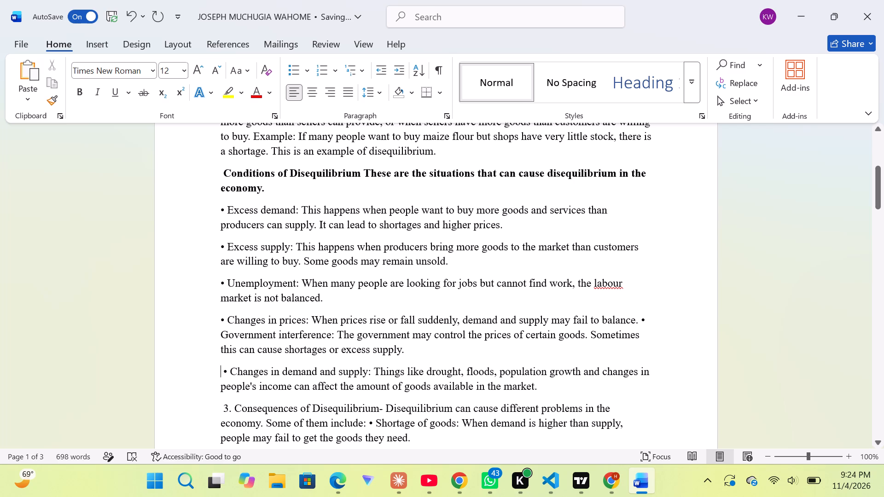
pyautogui.press('Delete')
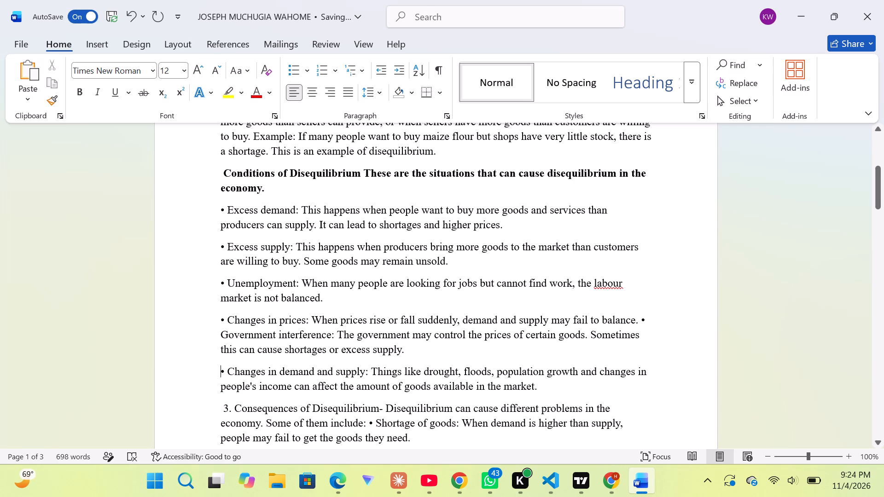
# Remove the leading space before the "Economic instability" bullet above the "Theories Behind Disequilibrium" heading.
pyautogui.scroll(2, 202, 254)
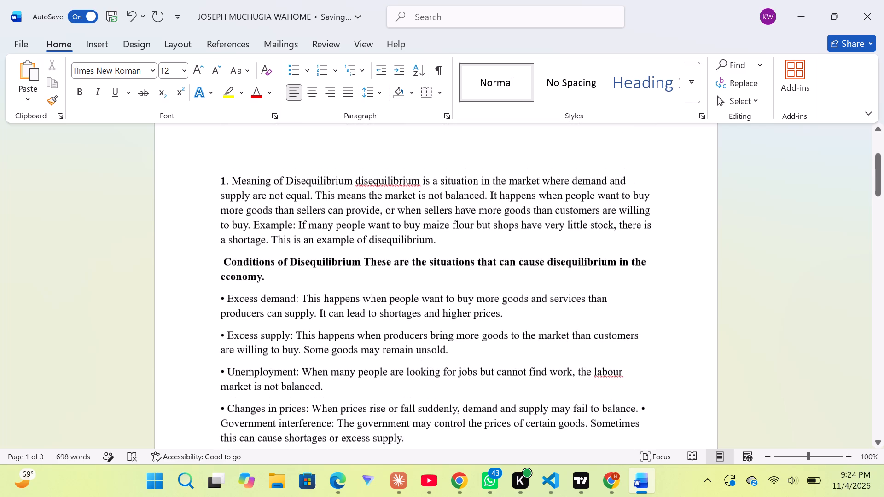
pyautogui.scroll(3, 202, 254)
pyautogui.scroll(-4, 202, 254)
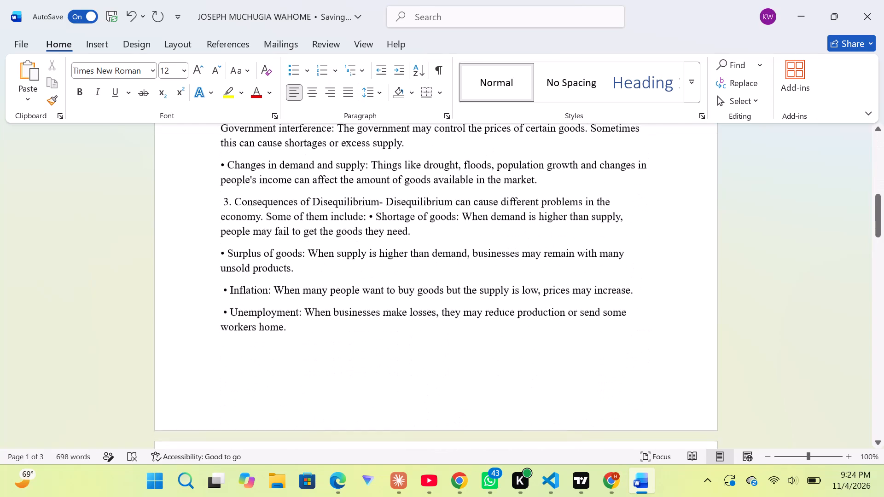
pyautogui.scroll(-4, 202, 254)
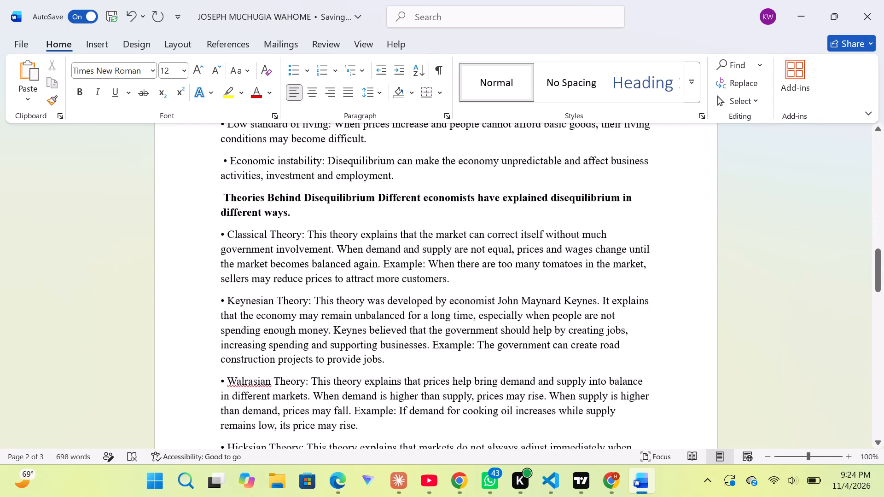
pyautogui.scroll(1, 202, 254)
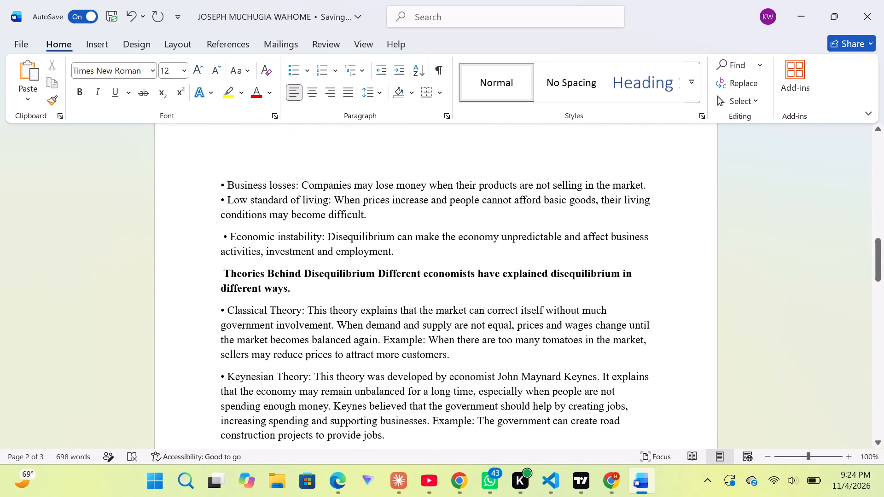
pyautogui.click(220, 234)
pyautogui.press('Delete')
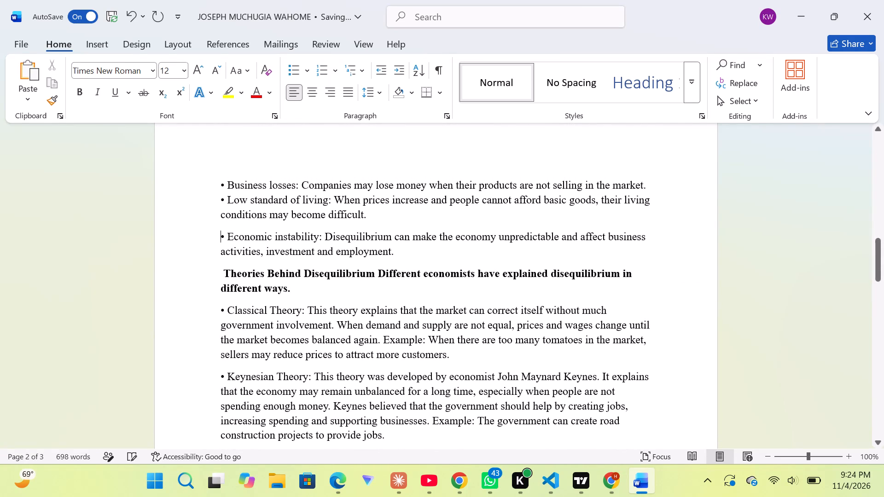
# Move the "Proper government policies" bullet out of the Improving agriculture paragraph into its own paragraph.
pyautogui.hscroll(1, 196, 236)
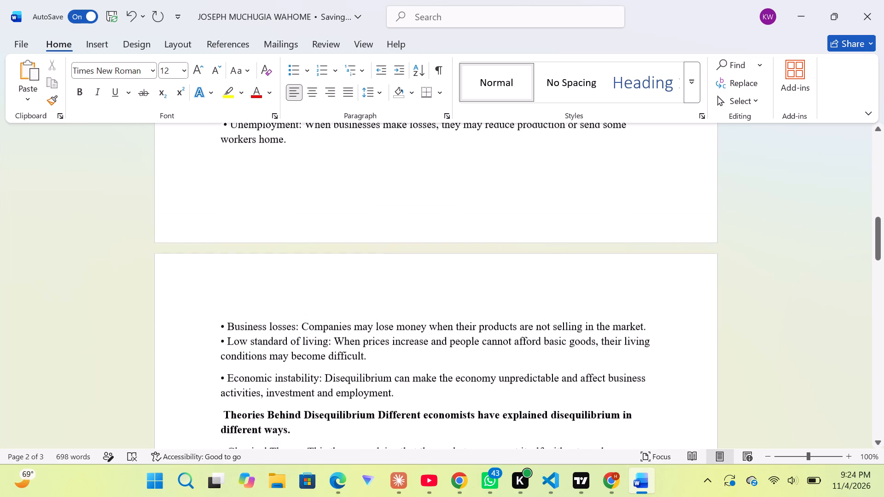
pyautogui.hscroll(1, 196, 236)
pyautogui.scroll(-1, 196, 236)
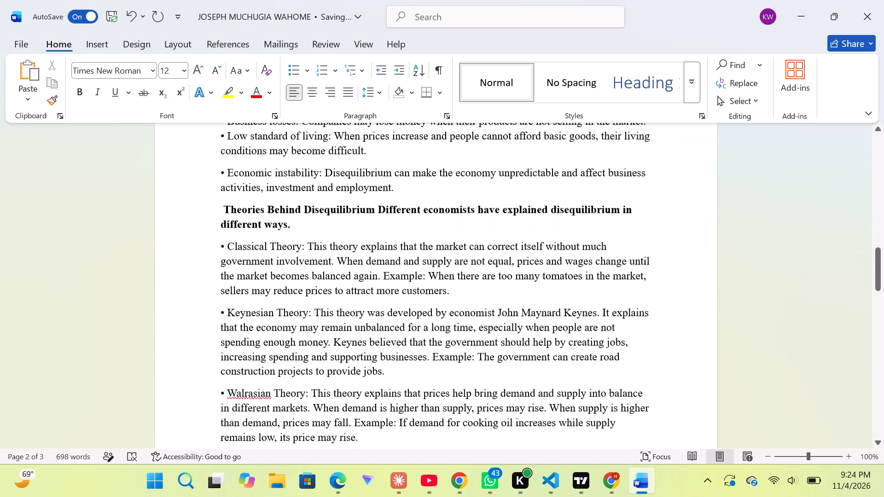
pyautogui.scroll(-4, 196, 236)
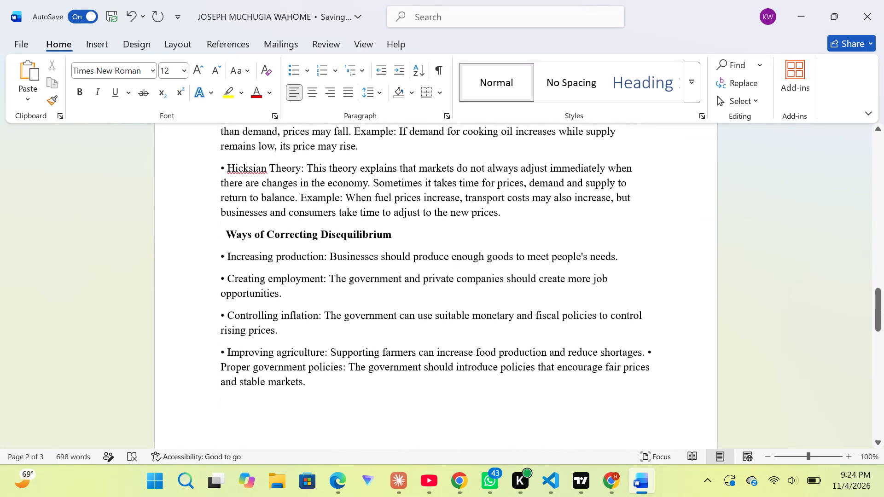
pyautogui.scroll(-2, 196, 236)
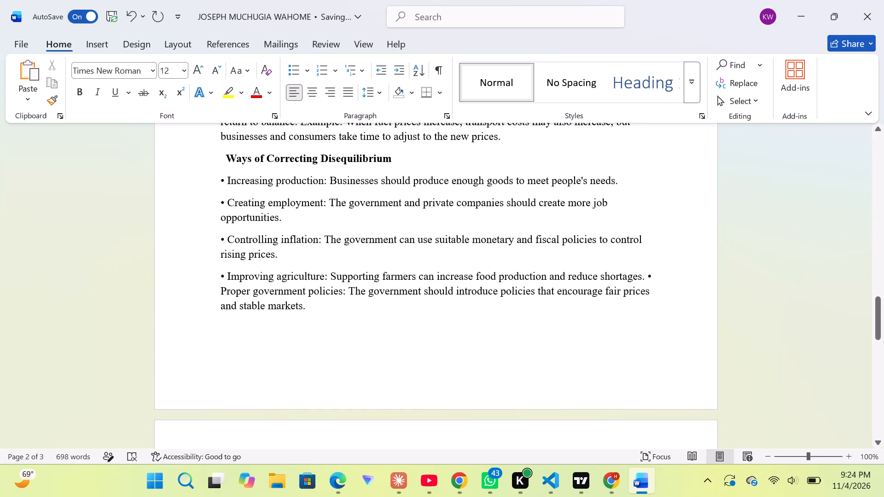
pyautogui.scroll(-1, 196, 236)
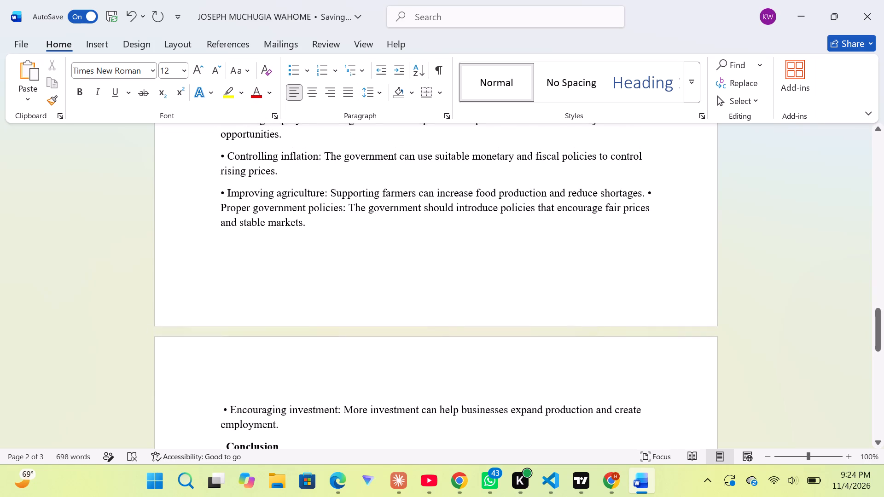
pyautogui.click(646, 192)
pyautogui.press('Return')
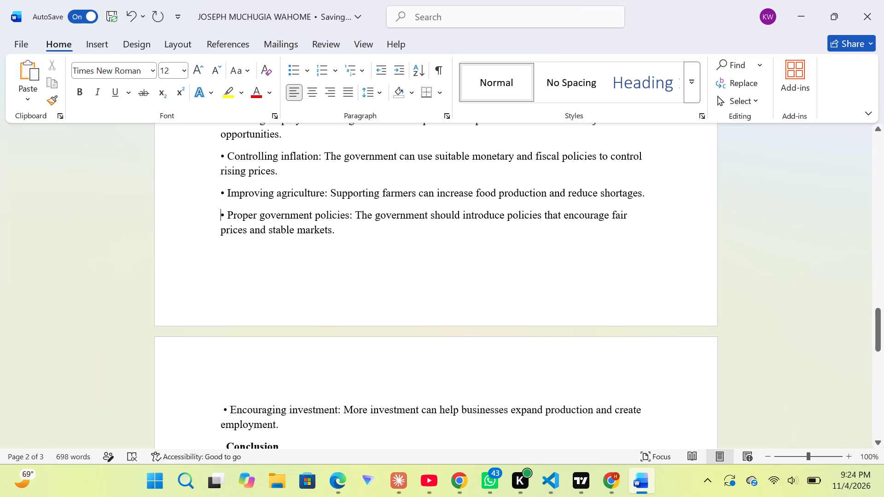
# Review the bullets, headings and spacing from the conclusion back up to the title details on the first page.
pyautogui.scroll(-1, 582, 267)
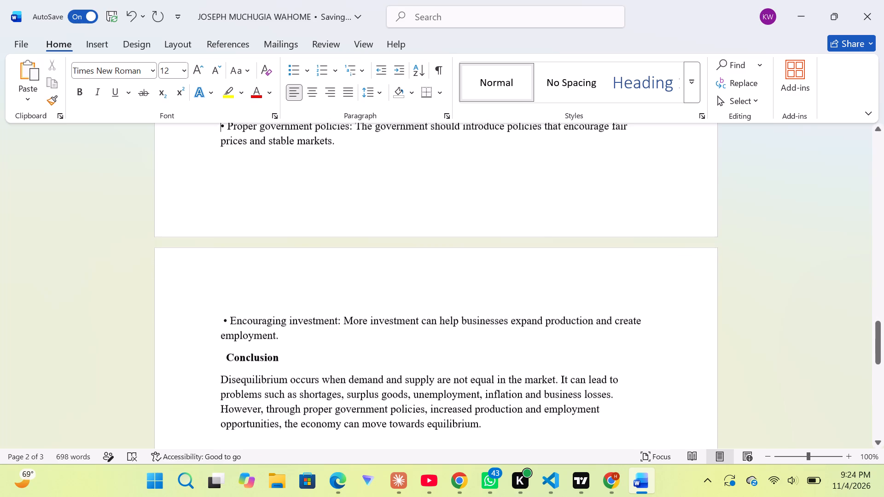
pyautogui.scroll(-1, 582, 267)
pyautogui.scroll(1, 582, 267)
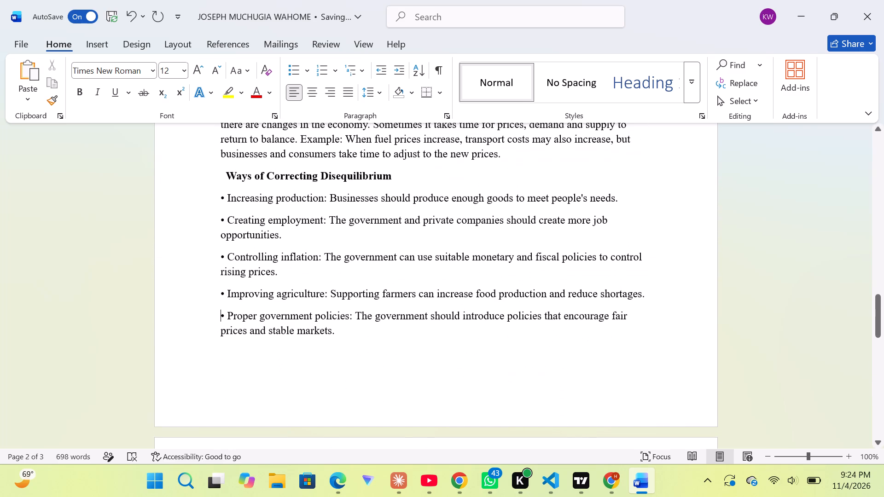
pyautogui.scroll(3, 582, 267)
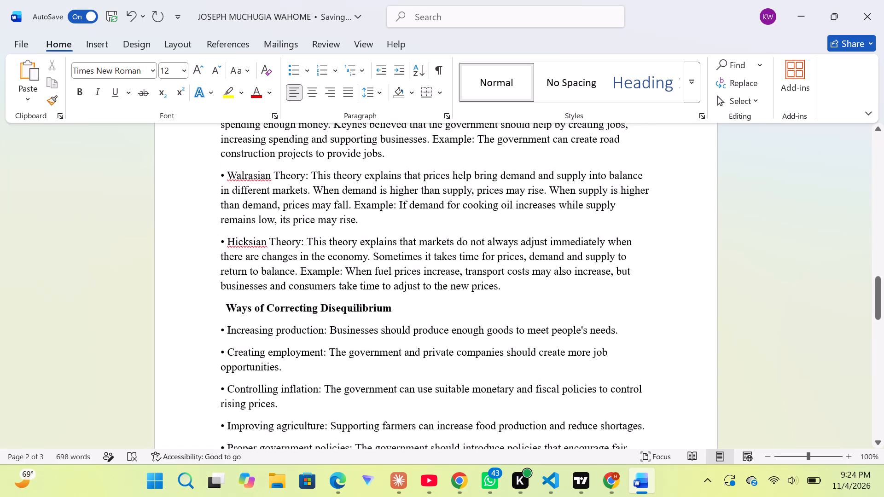
pyautogui.scroll(4, 582, 267)
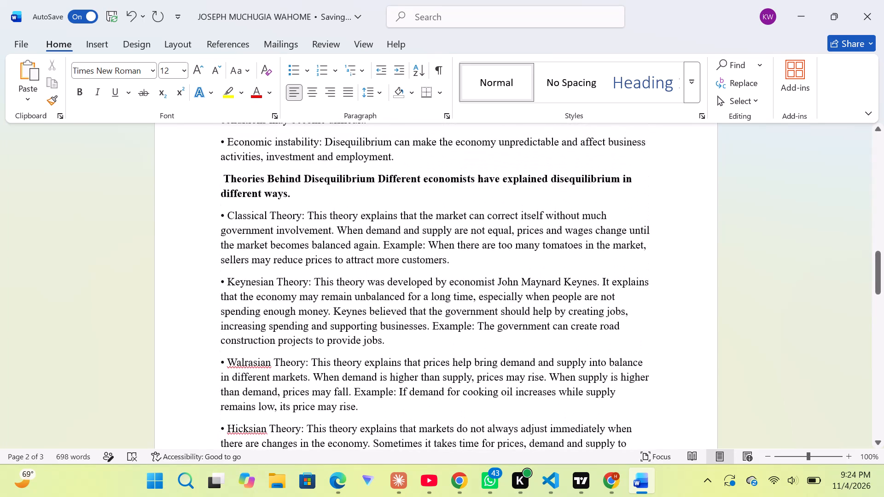
pyautogui.scroll(1, 582, 267)
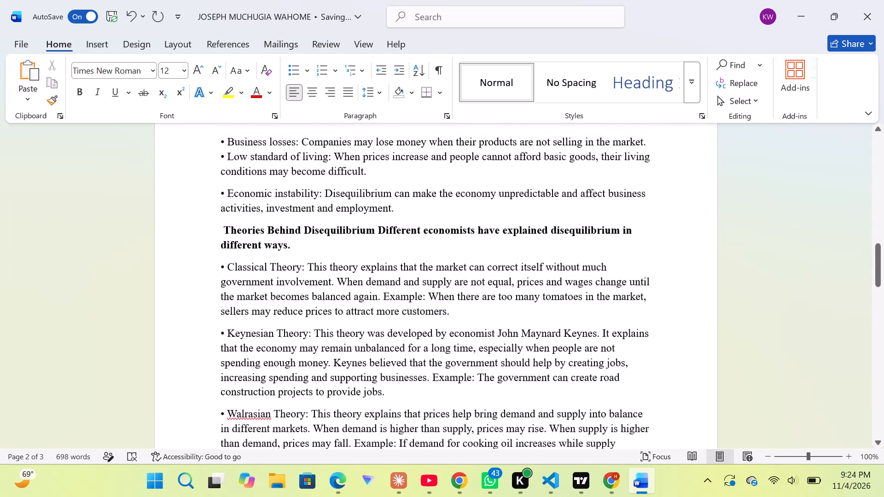
pyautogui.scroll(2, 582, 267)
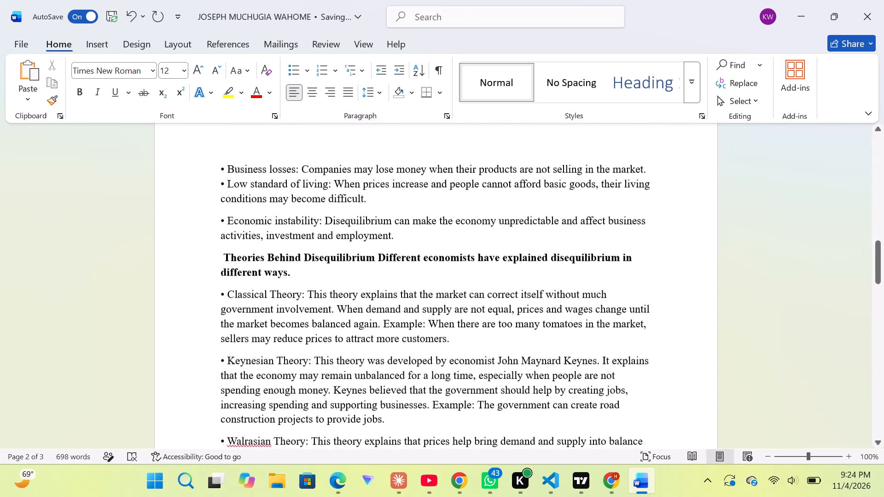
pyautogui.scroll(1, 582, 267)
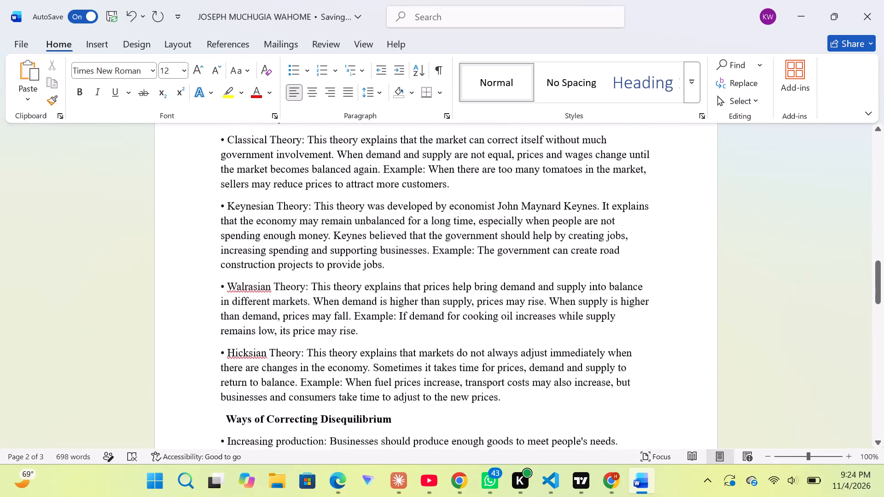
pyautogui.scroll(2, 582, 267)
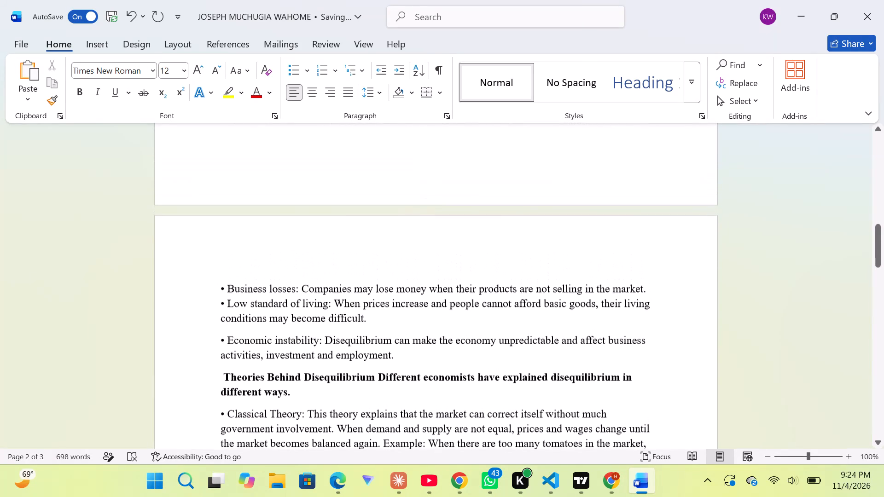
pyautogui.scroll(1, 582, 267)
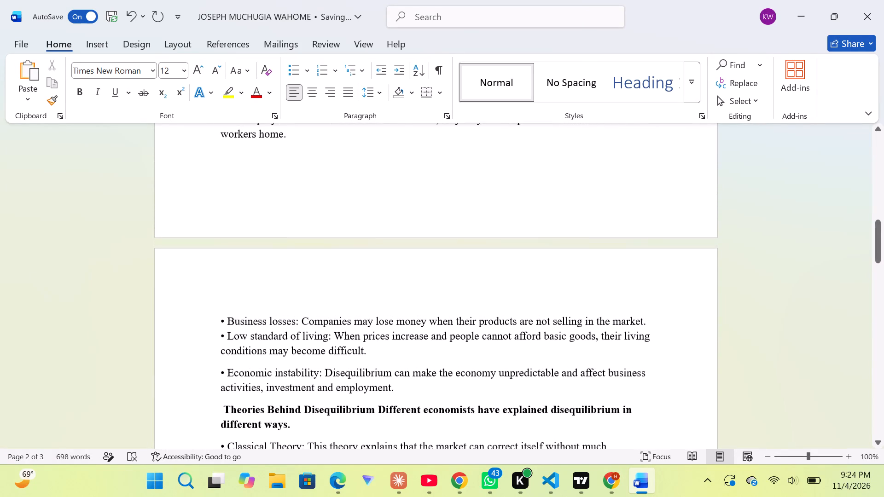
pyautogui.scroll(1, 582, 267)
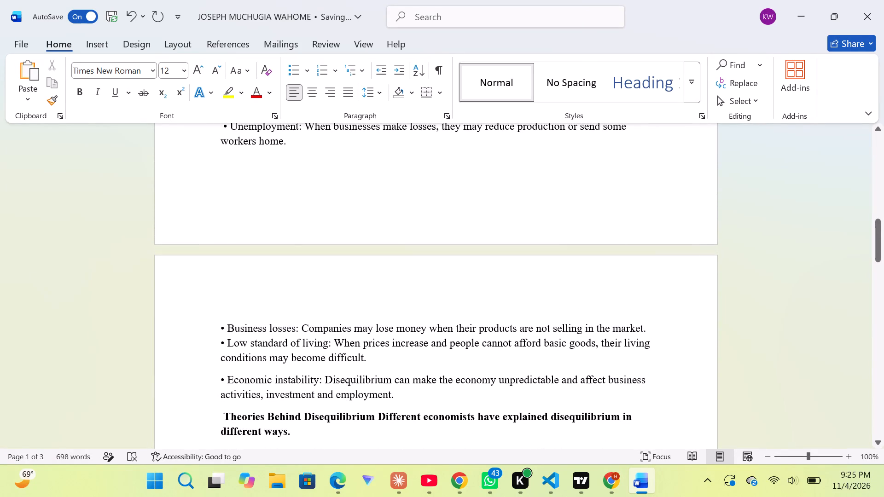
pyautogui.scroll(4, 582, 267)
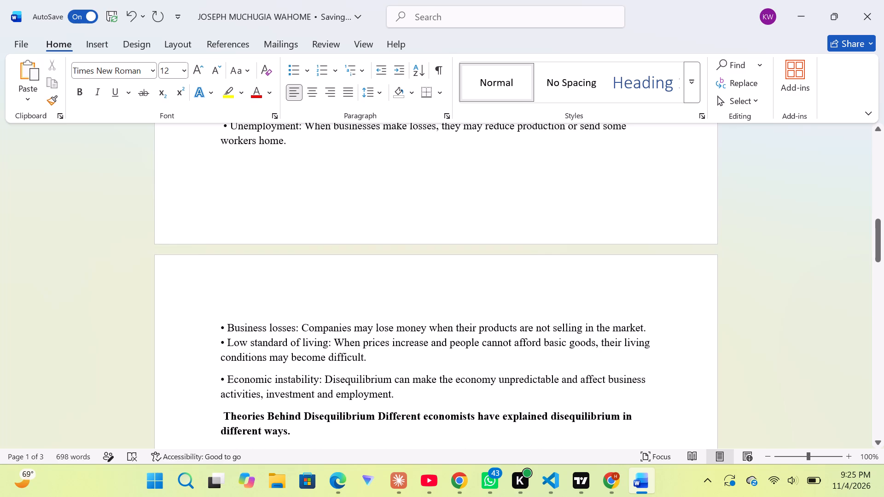
pyautogui.scroll(2, 582, 267)
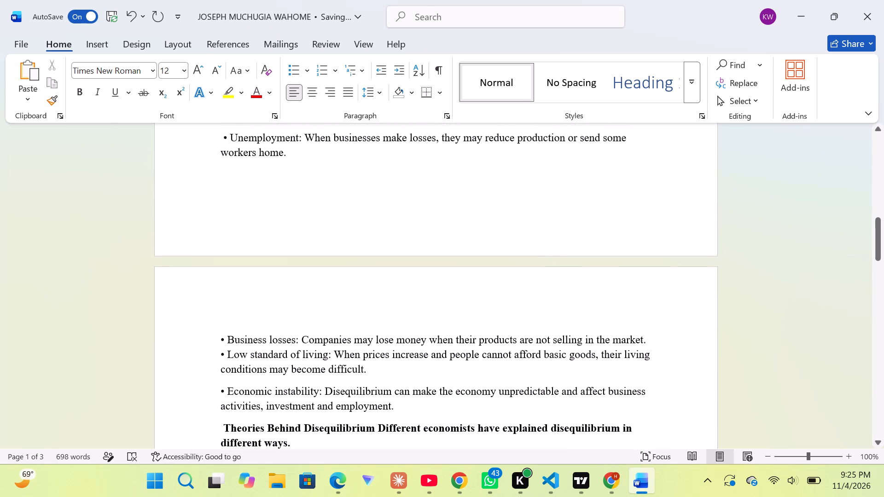
pyautogui.scroll(1, 582, 267)
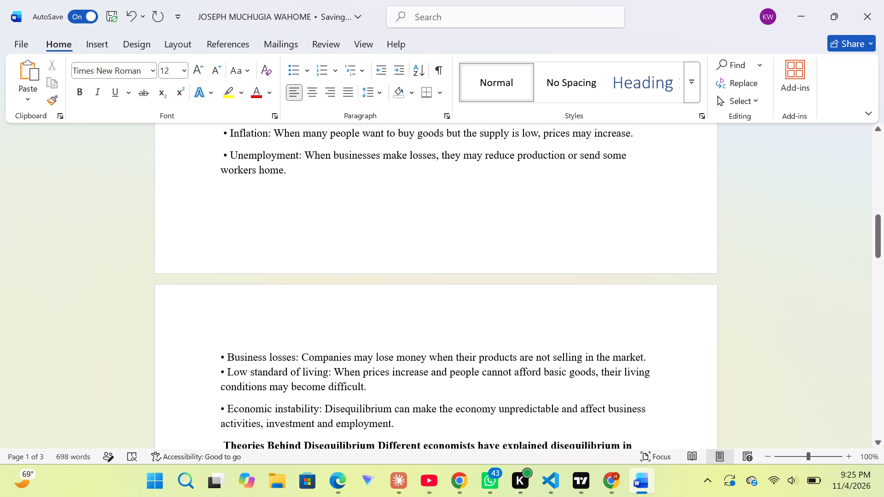
pyautogui.scroll(2, 582, 267)
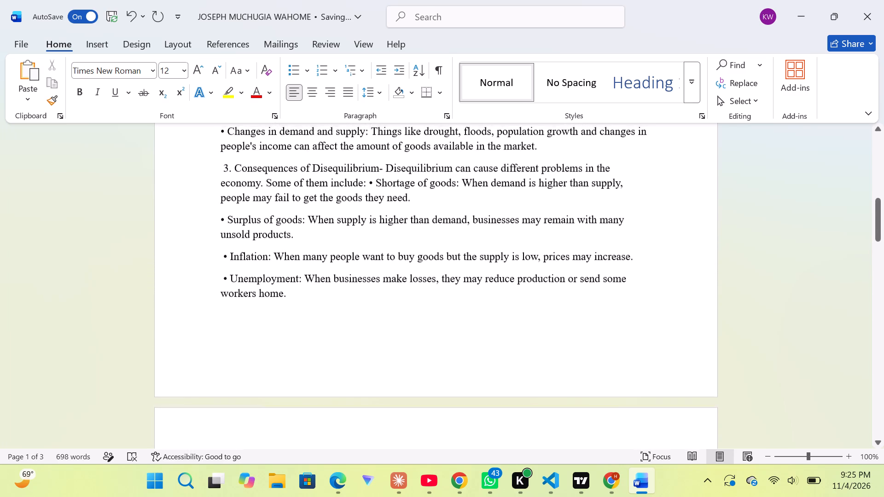
pyautogui.scroll(5, 582, 267)
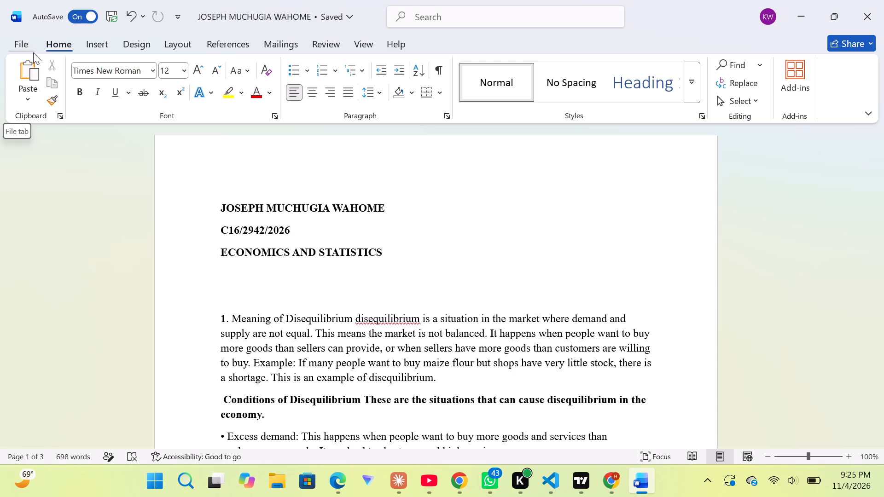
# Place the text cursor on the blank line below the "ECONOMICS AND STATISTICS" title line.
pyautogui.click(227, 264)
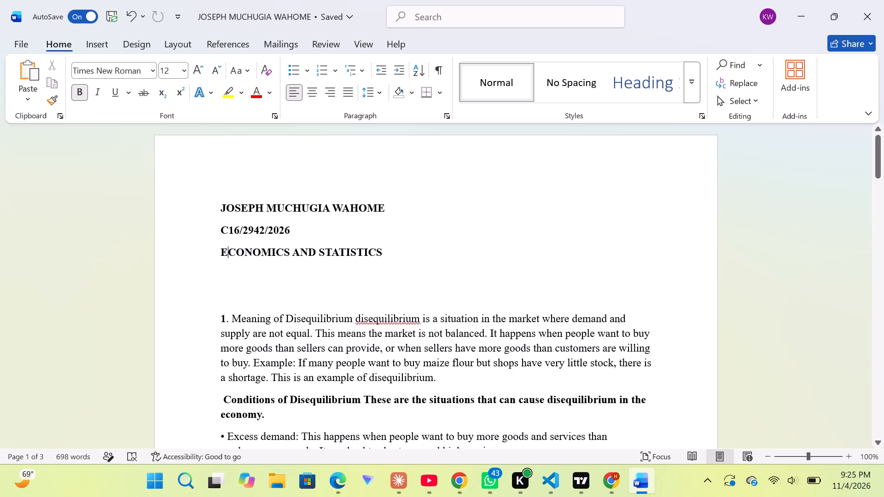
pyautogui.click(385, 250)
pyautogui.click(220, 273)
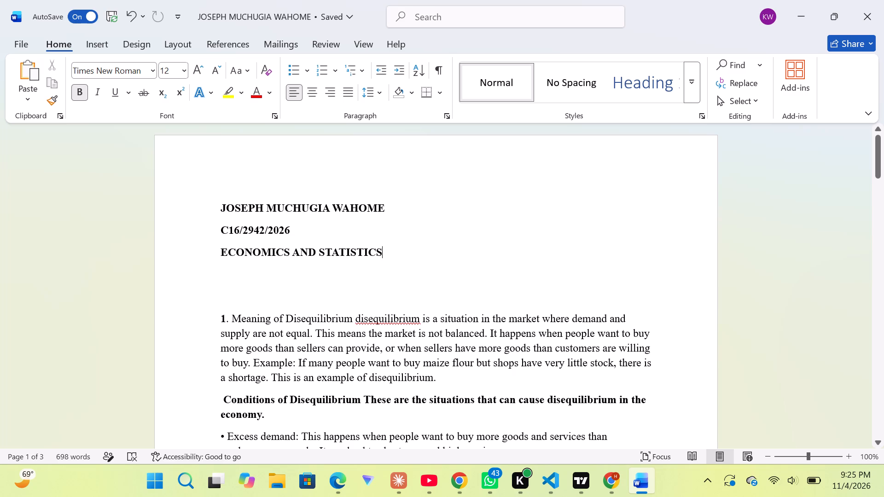
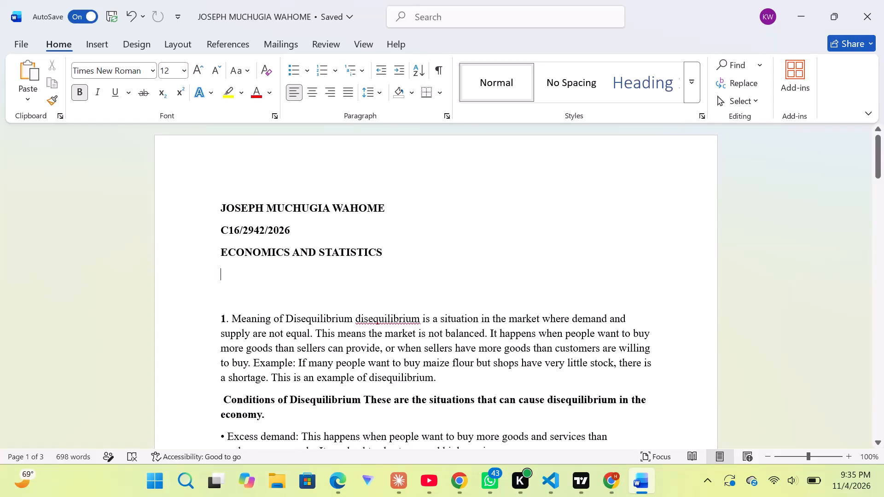
# Start saving a copy of the assignment document, choosing OneDrive - Personal as its location.
pyautogui.click(24, 40)
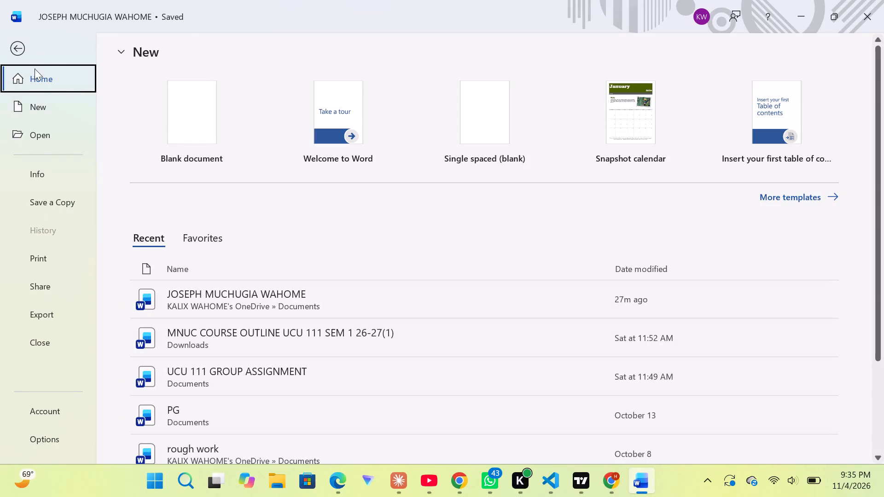
pyautogui.click(42, 200)
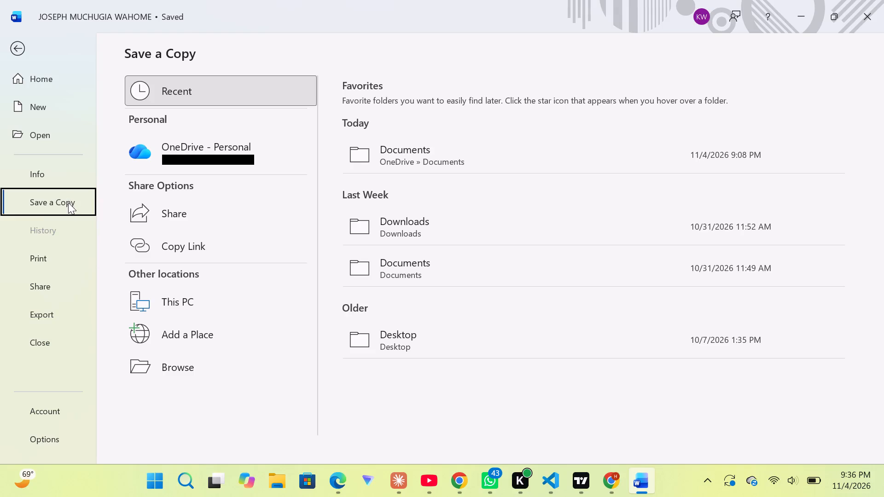
pyautogui.click(189, 145)
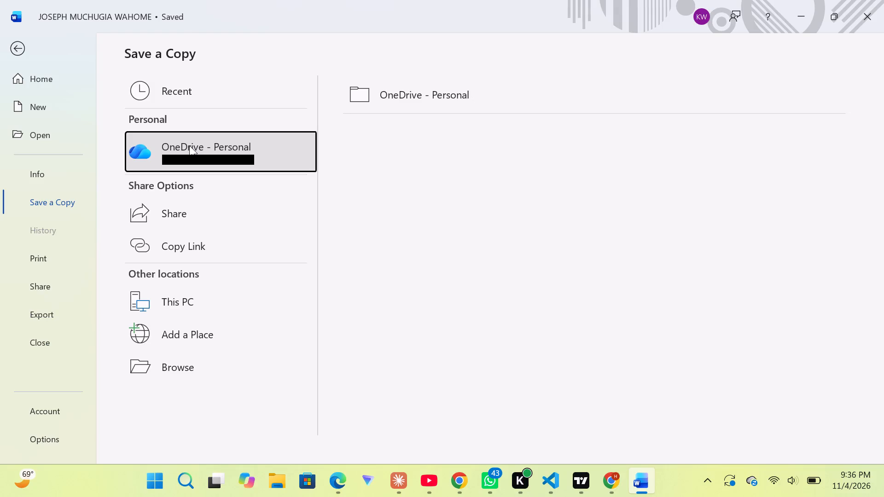
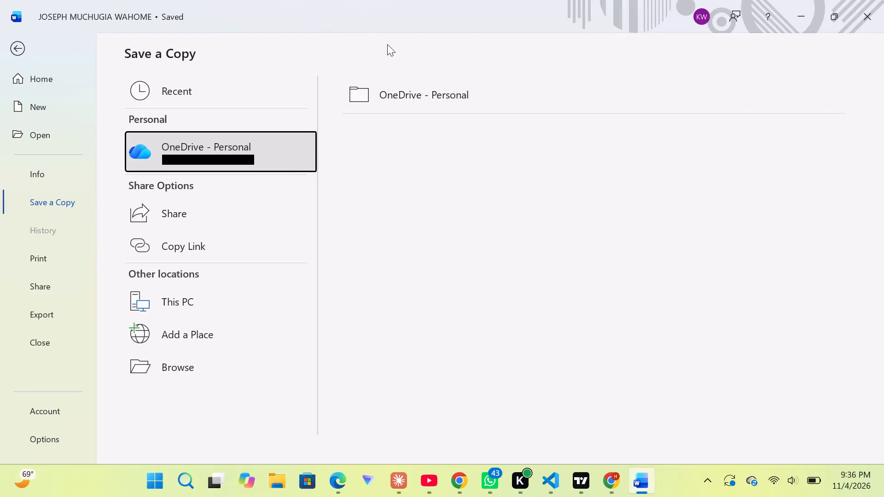
# Save the copy in the OneDrive - Personal folder as a Word Document, keeping the suggested file name.
pyautogui.click(414, 93)
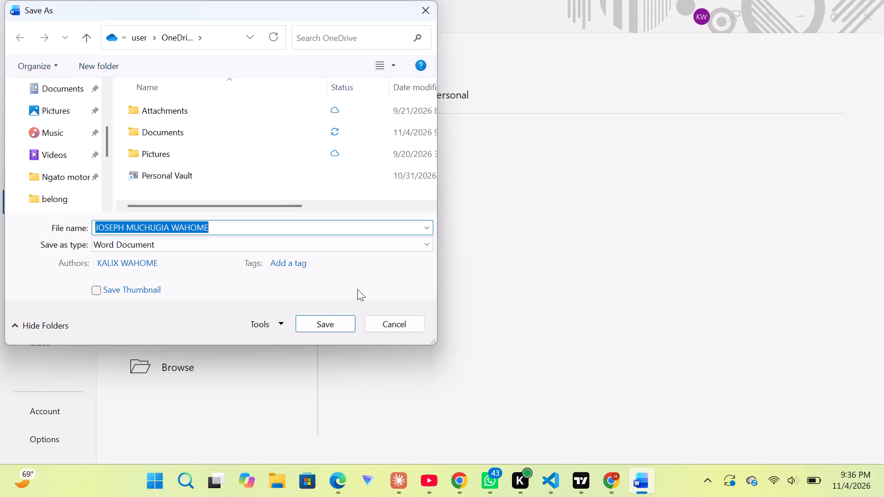
pyautogui.click(332, 322)
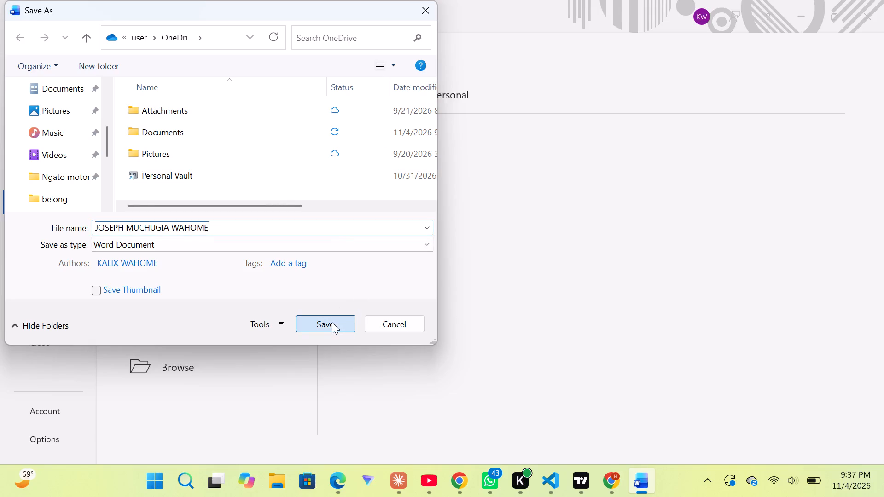